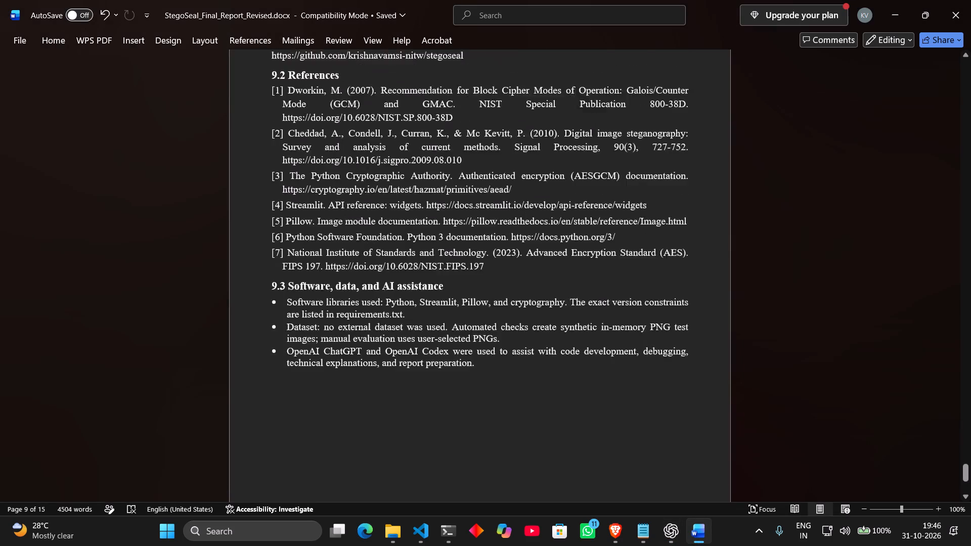
pyautogui.scroll(11, 526, 355)
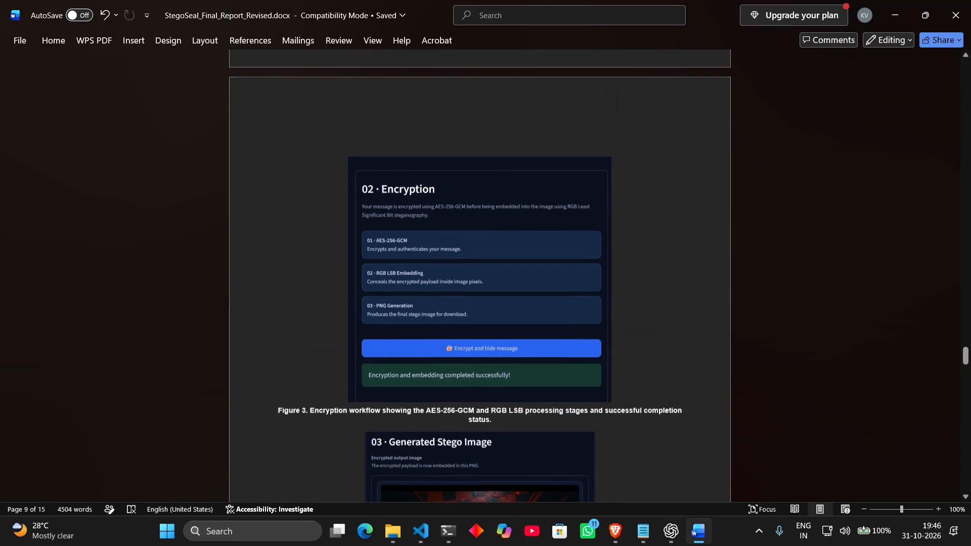
pyautogui.scroll(20, 526, 355)
pyautogui.scroll(5, 526, 355)
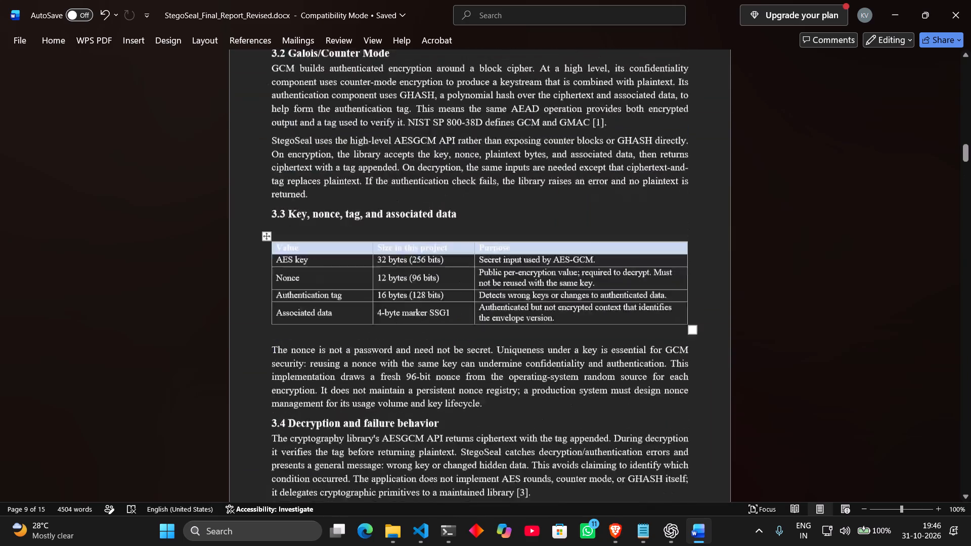
pyautogui.scroll(5, 526, 355)
pyautogui.scroll(-5, 526, 355)
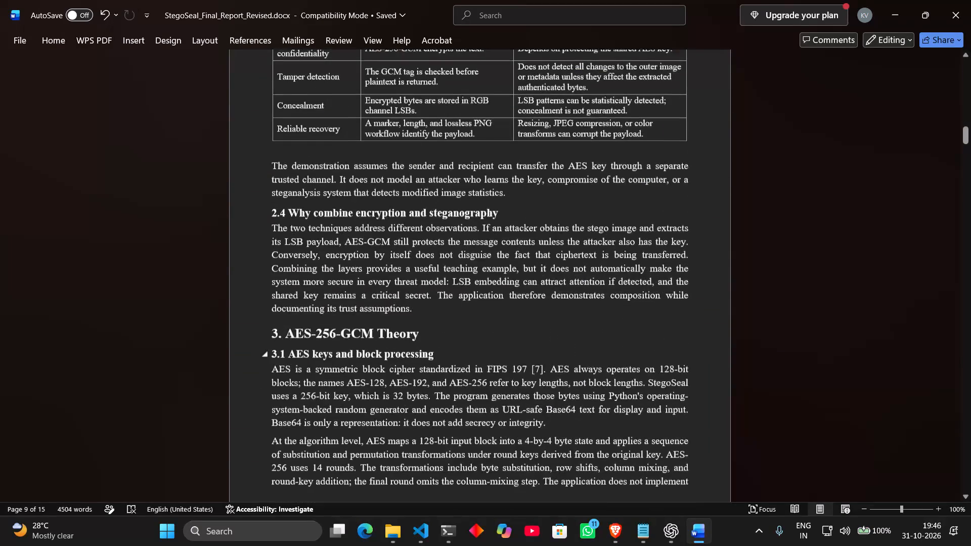
pyautogui.scroll(-5, 526, 355)
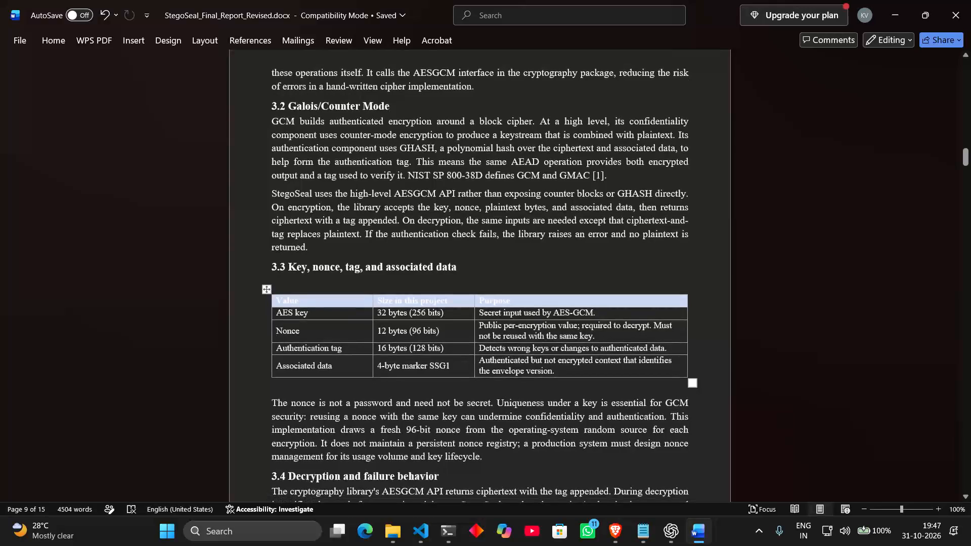
pyautogui.scroll(-1, 526, 355)
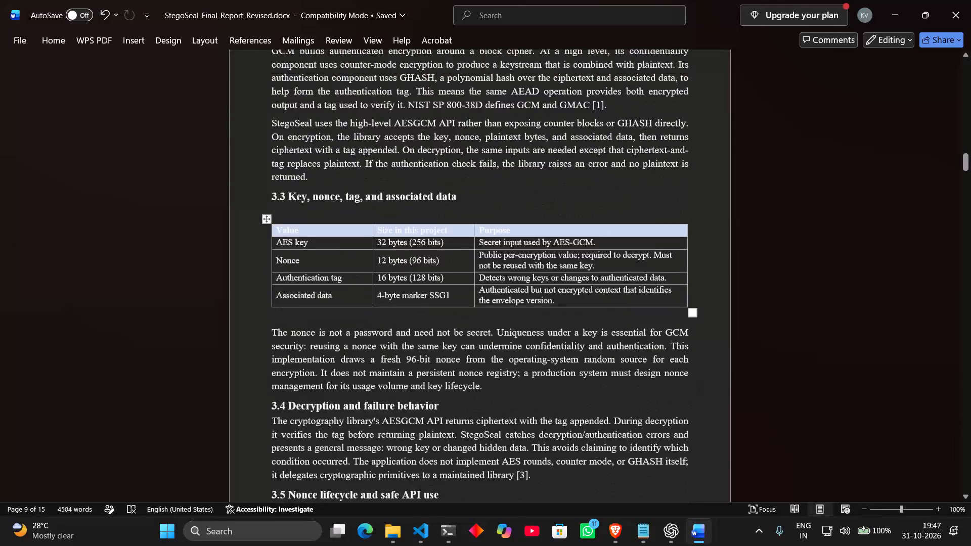
pyautogui.scroll(-5, 526, 355)
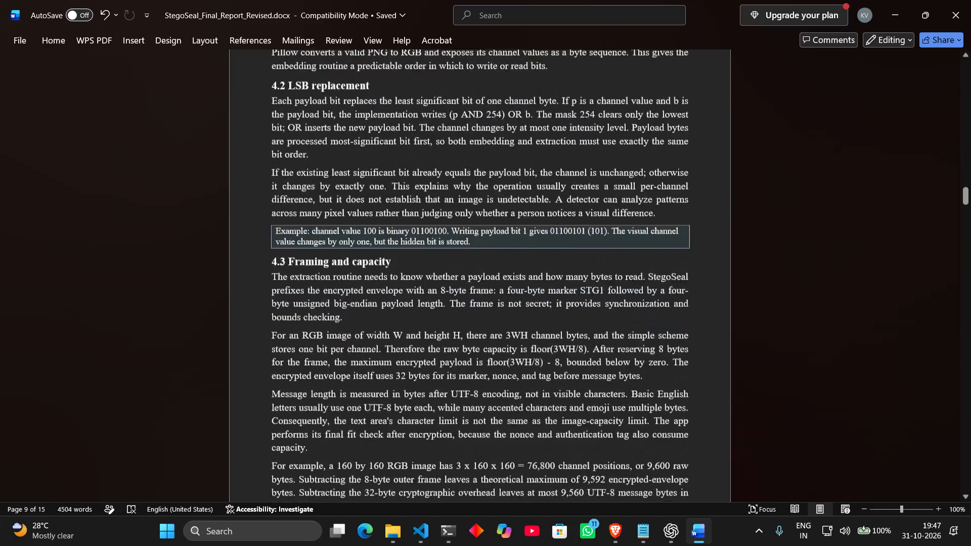
pyautogui.scroll(-4, 526, 355)
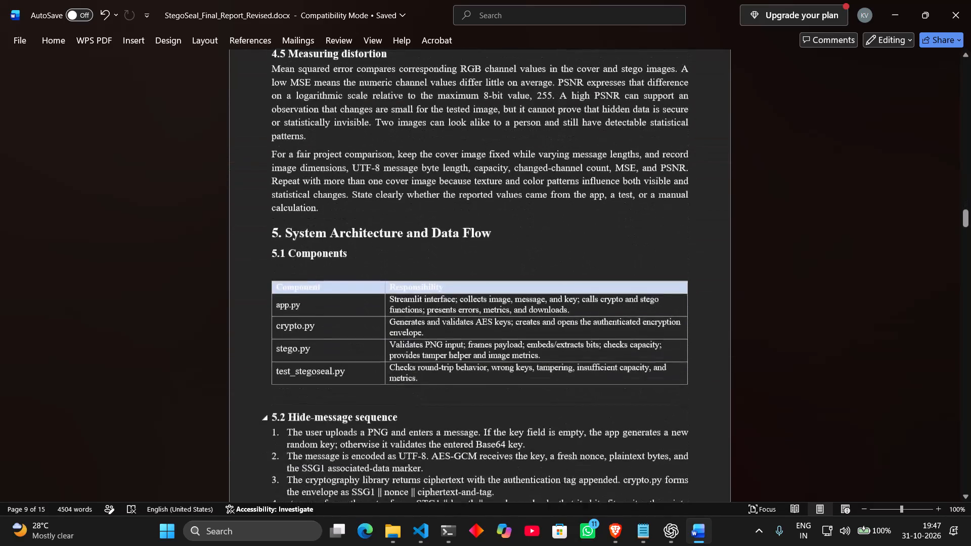
pyautogui.scroll(-5, 526, 355)
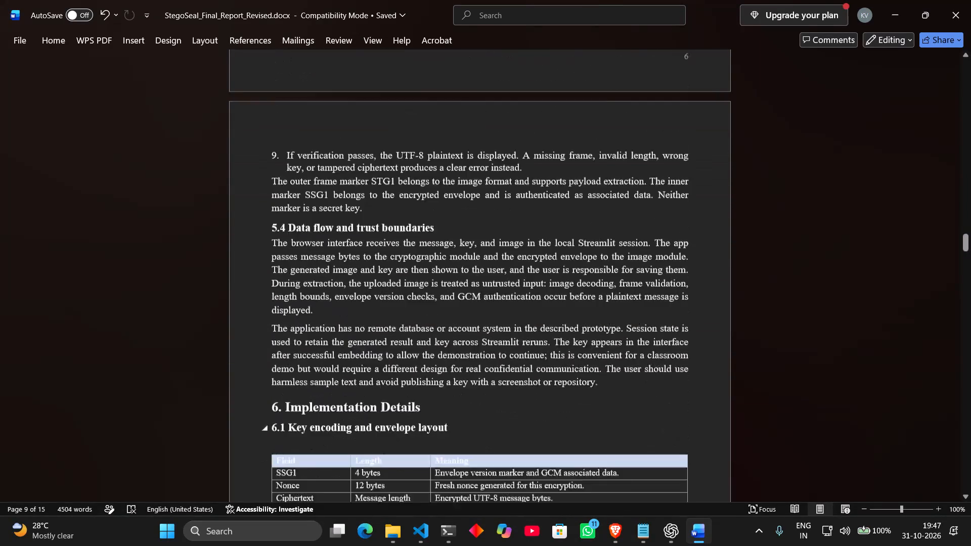
pyautogui.scroll(-4, 526, 355)
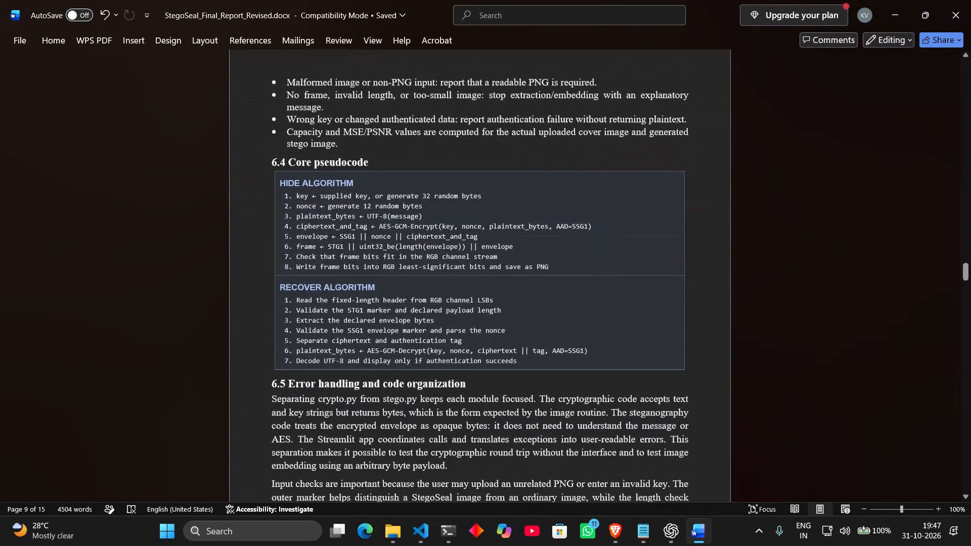
pyautogui.scroll(-2, 526, 355)
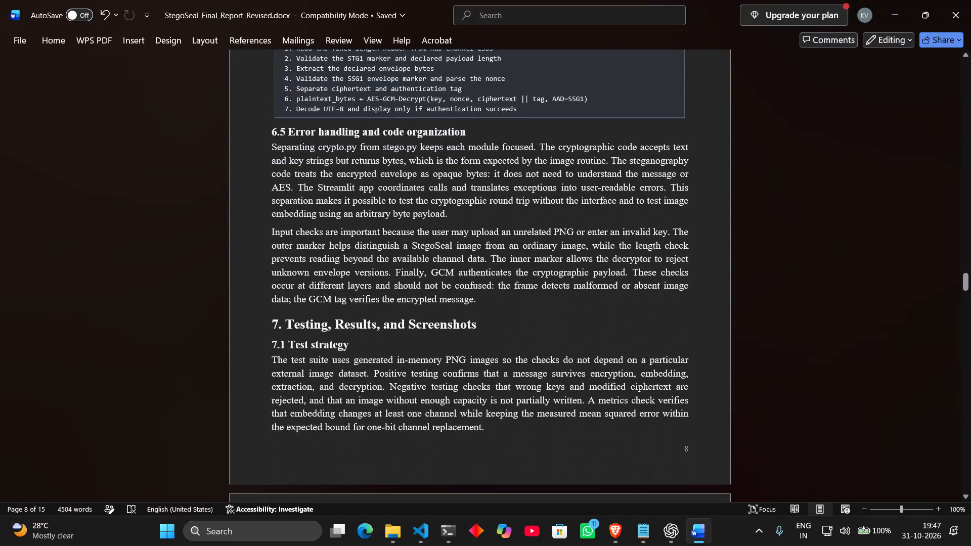
pyautogui.scroll(-3, 526, 355)
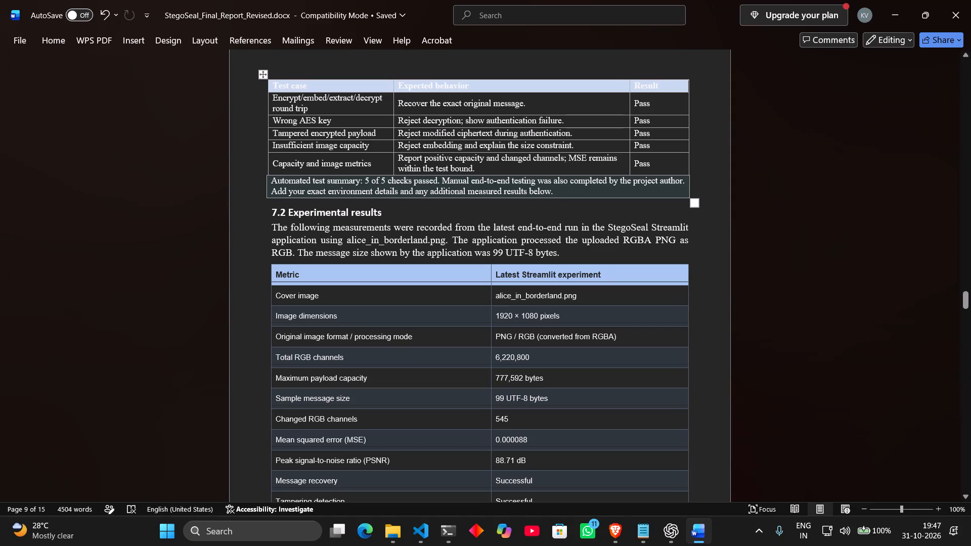
# Examine the fonts and sizes of the test case table and the section 7.2 experimental results heading, text and table.
pyautogui.scroll(1, 514, 350)
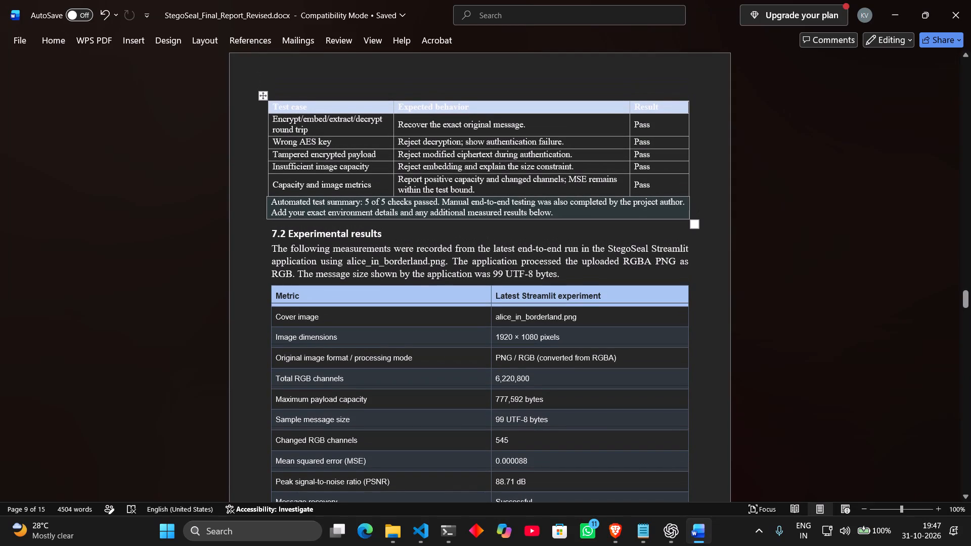
pyautogui.scroll(2, 514, 350)
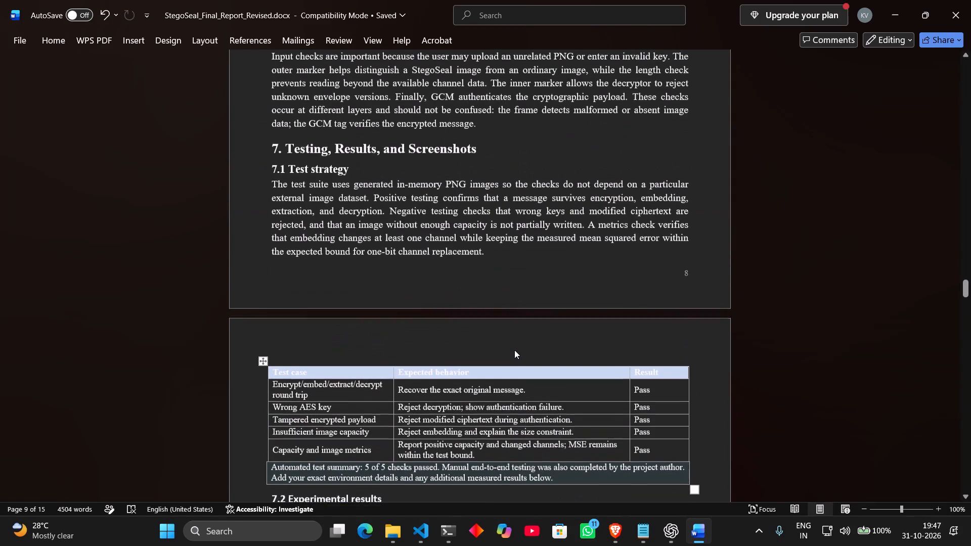
pyautogui.scroll(-4, 514, 350)
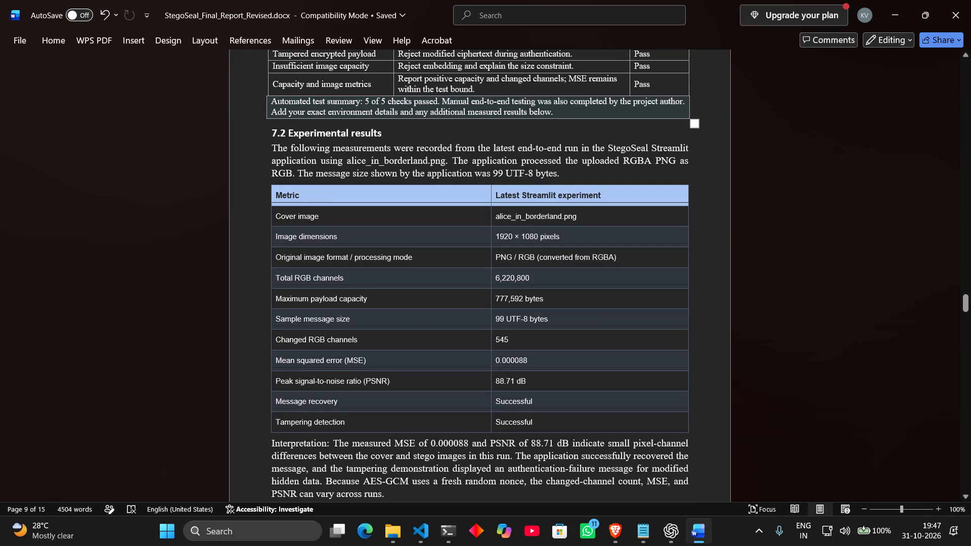
pyautogui.scroll(-3, 514, 350)
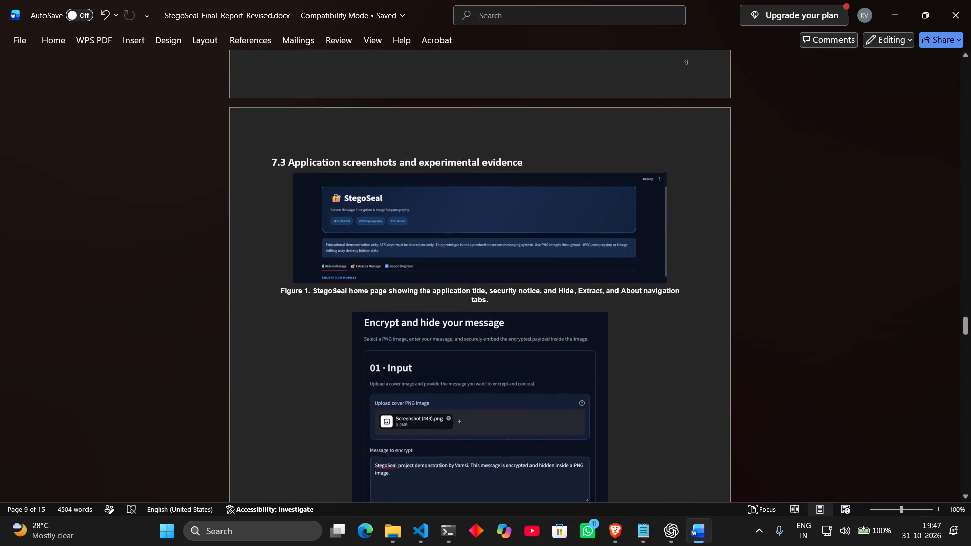
pyautogui.scroll(1, 514, 350)
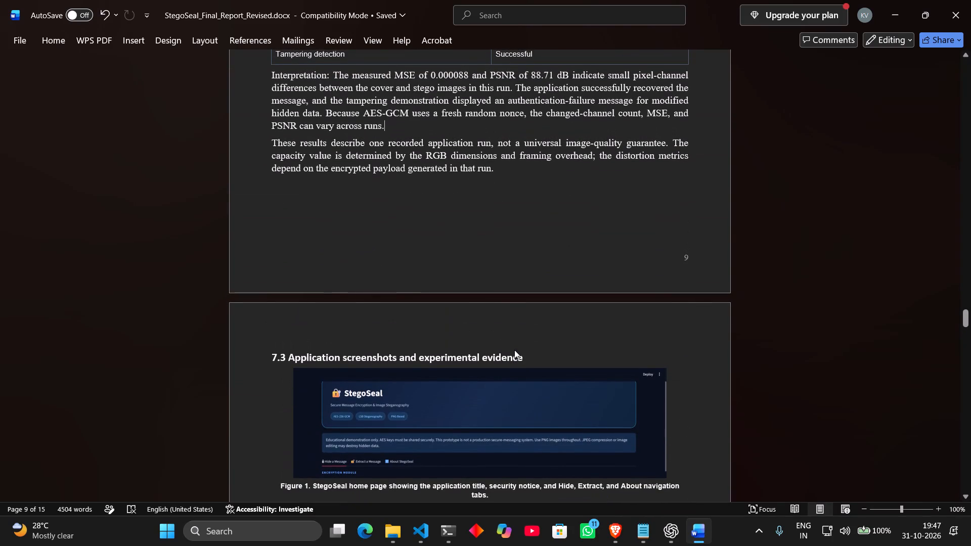
pyautogui.scroll(8, 514, 350)
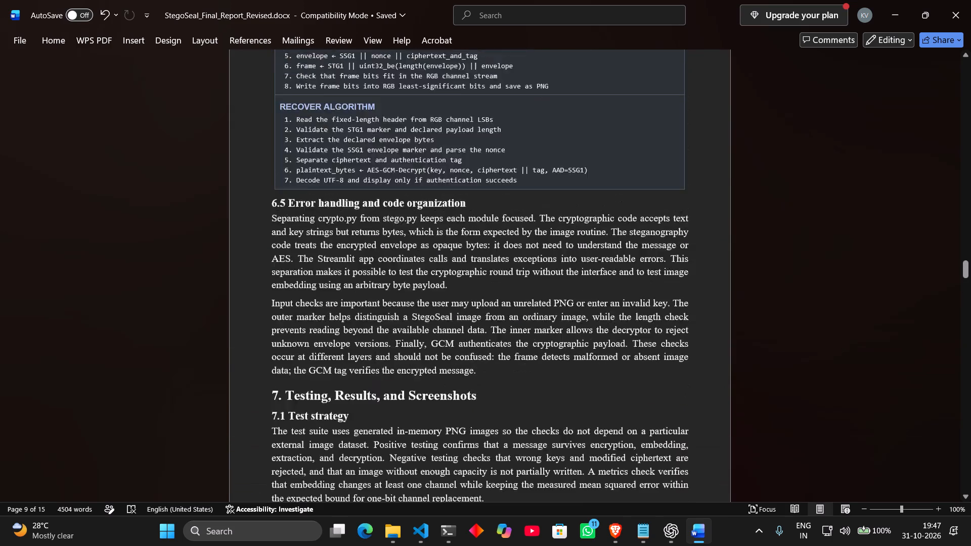
pyautogui.scroll(1, 514, 350)
pyautogui.scroll(-5, 514, 350)
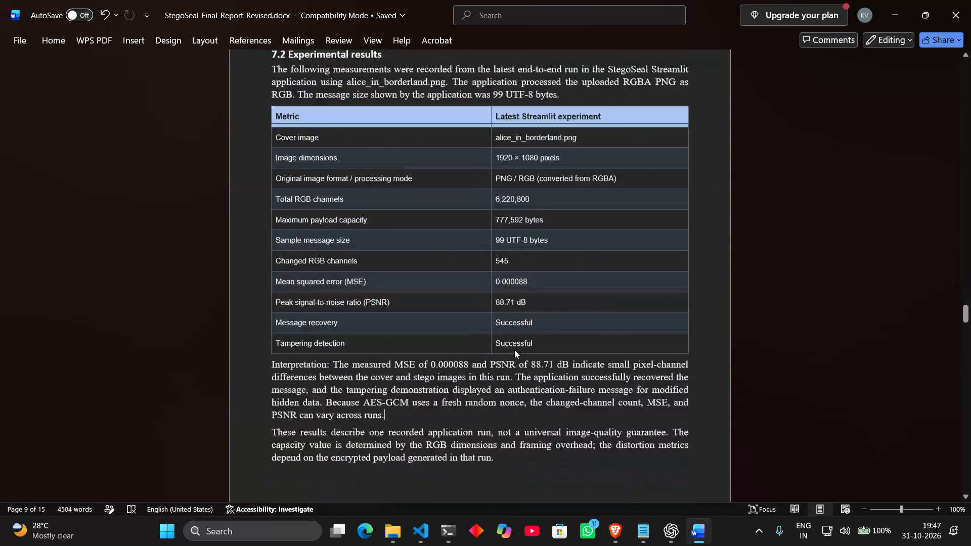
pyautogui.scroll(-3, 514, 350)
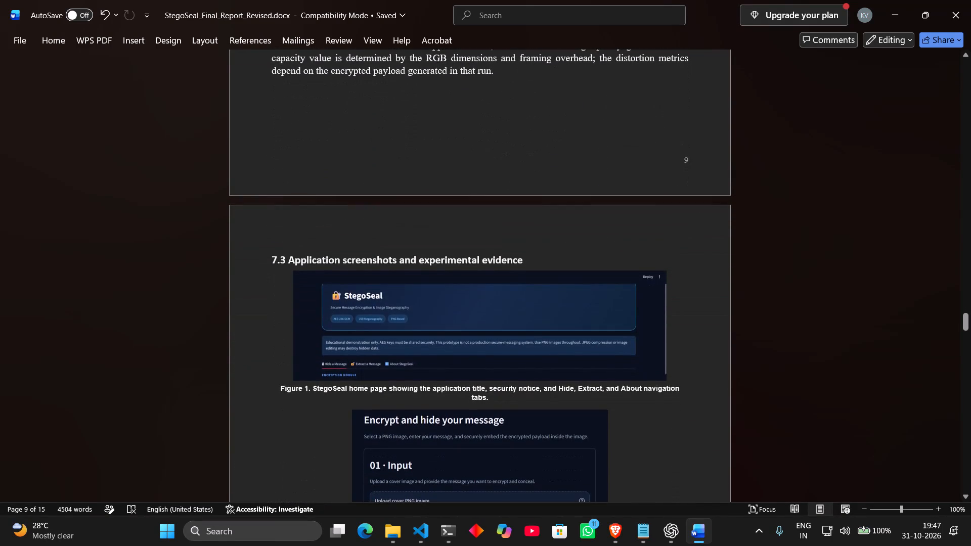
pyautogui.scroll(1, 514, 350)
# Examine the section 7.3 heading, screenshots and figure captions, then the remaining text through the Conclusion and section 9.1.
pyautogui.scroll(-1, 514, 350)
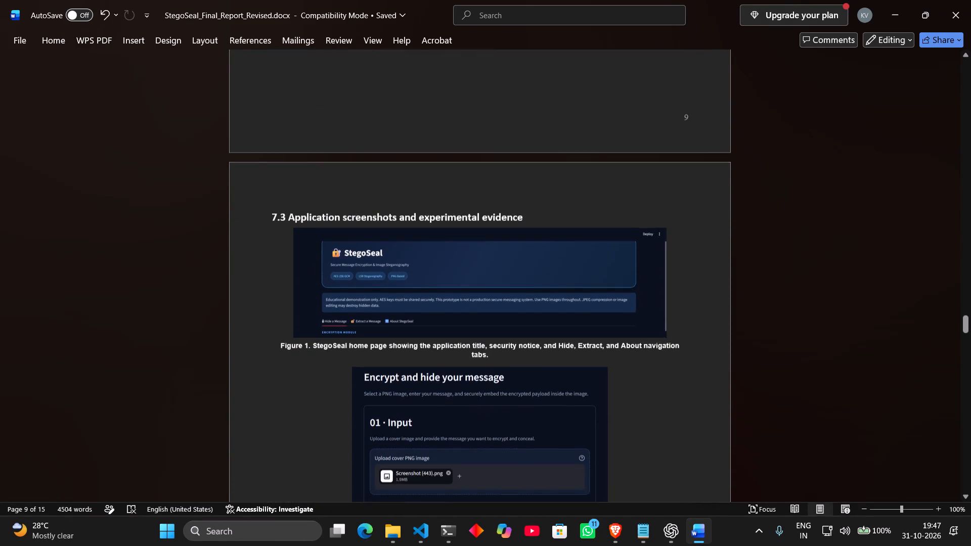
pyautogui.scroll(-2, 514, 350)
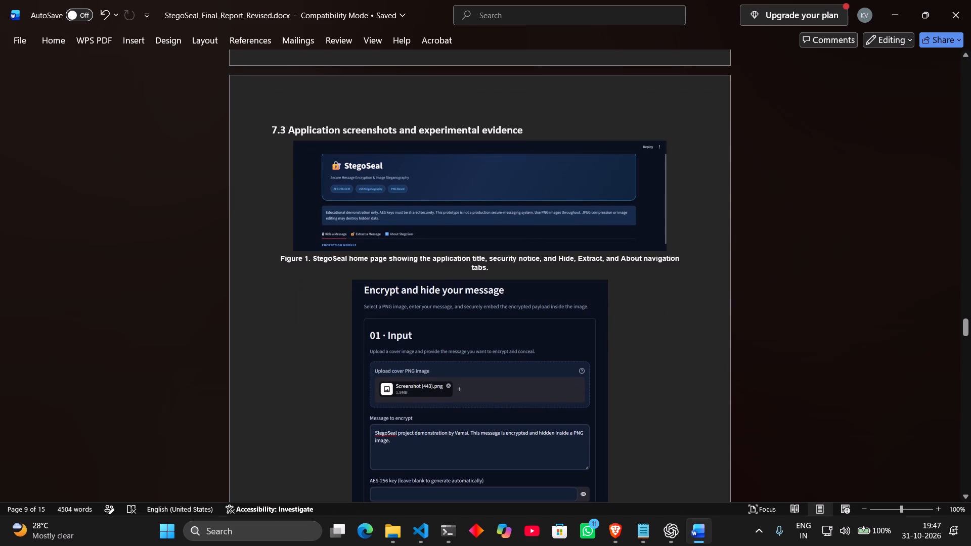
pyautogui.scroll(-1, 514, 350)
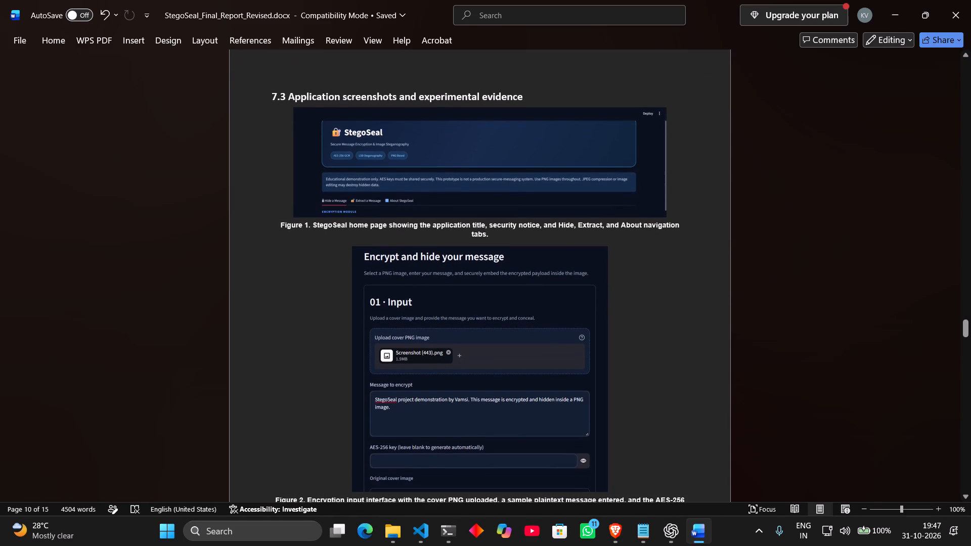
pyautogui.scroll(-3, 514, 350)
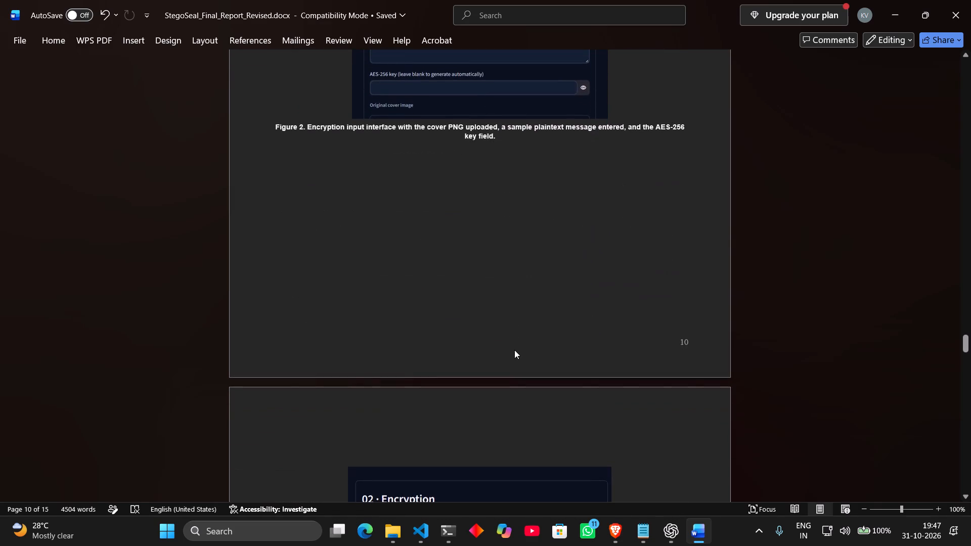
pyautogui.scroll(2, 514, 350)
pyautogui.scroll(-4, 514, 350)
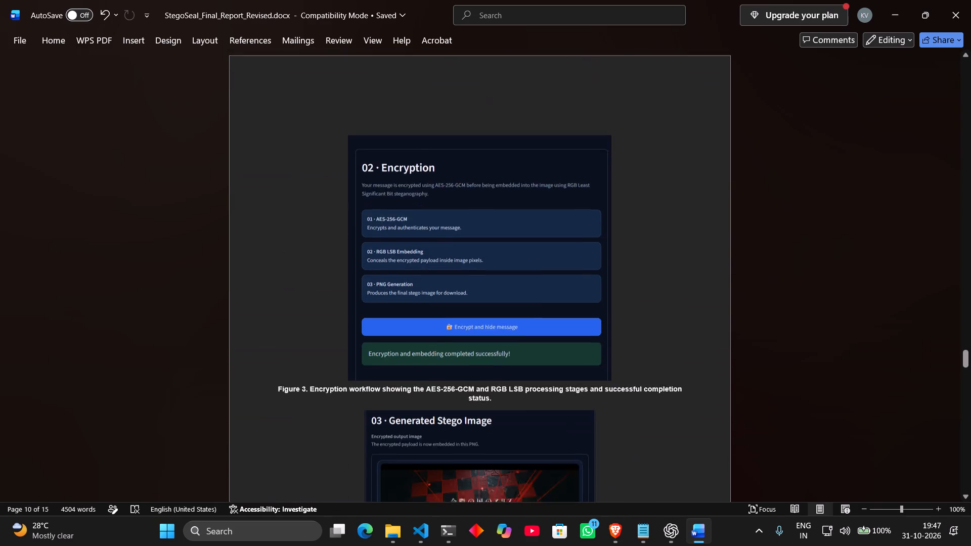
pyautogui.scroll(-7, 514, 350)
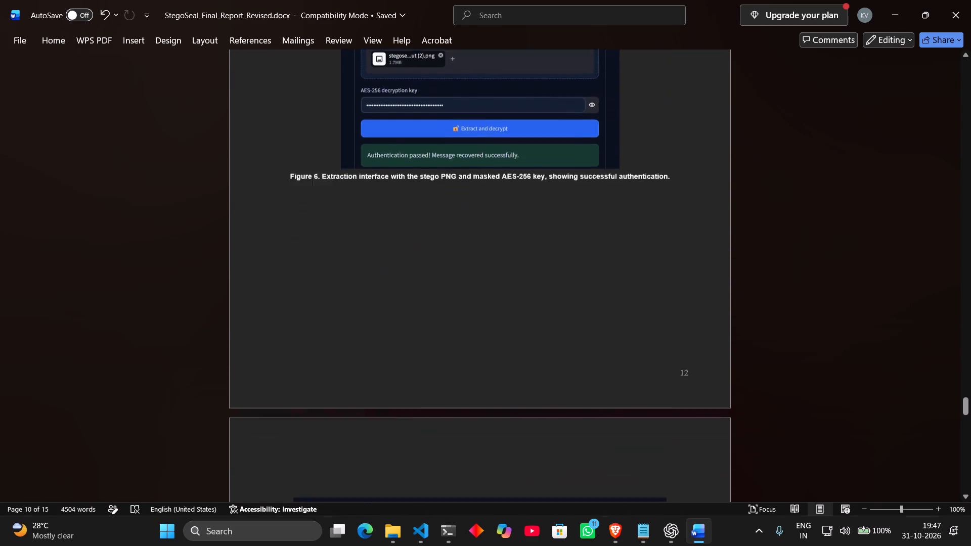
pyautogui.scroll(-5, 514, 350)
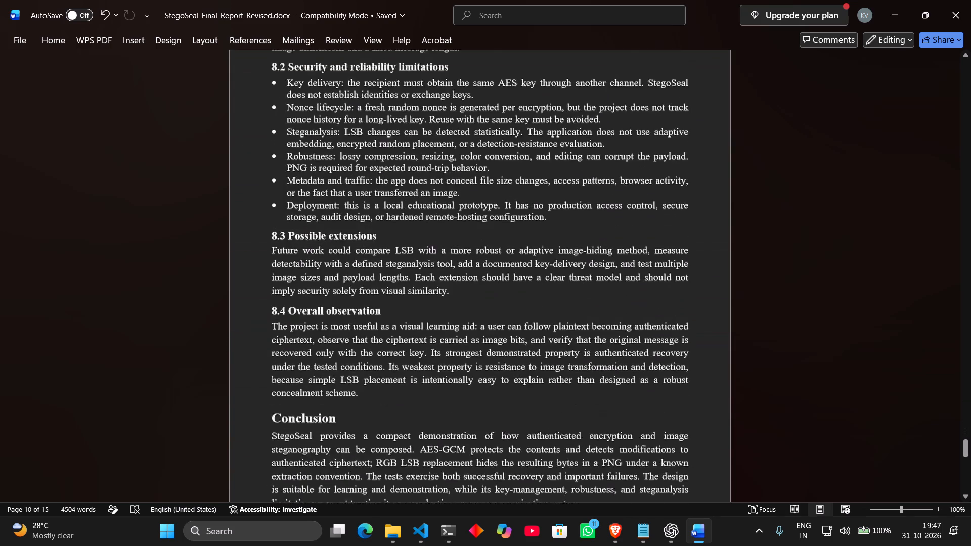
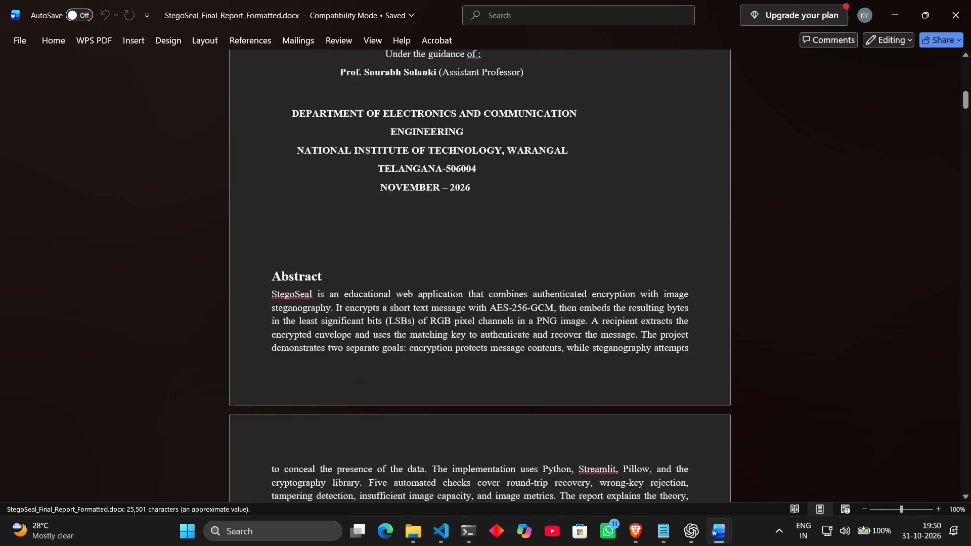
pyautogui.scroll(-10, 404, 284)
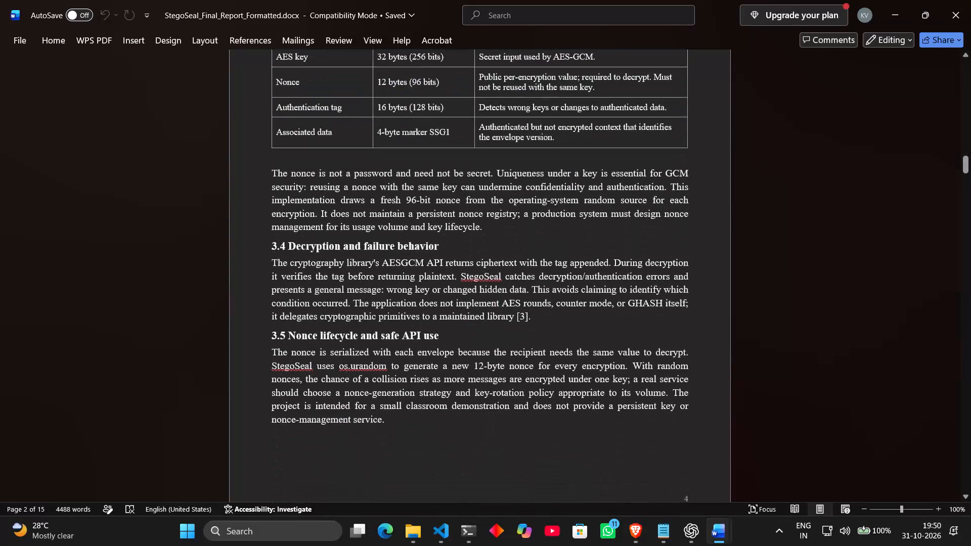
pyautogui.scroll(-6, 404, 284)
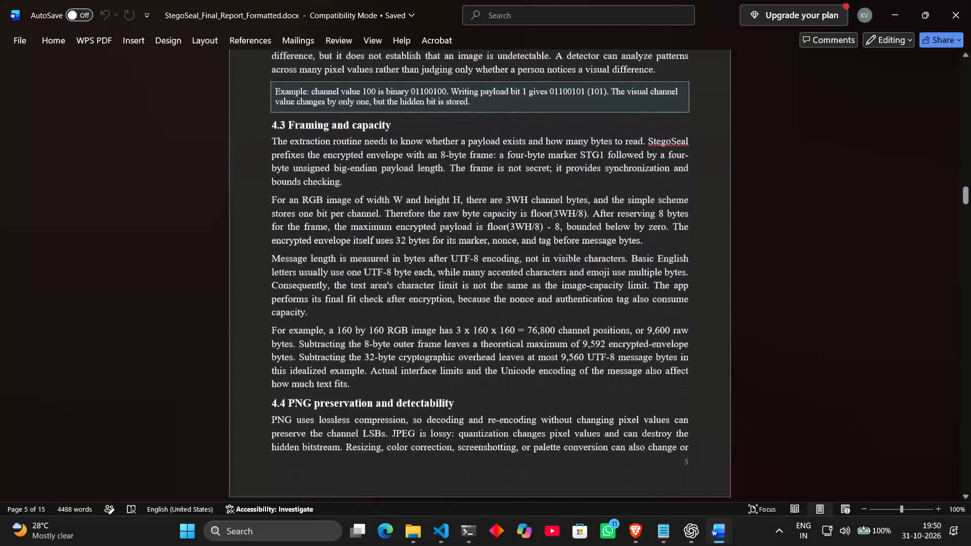
pyautogui.scroll(-4, 404, 284)
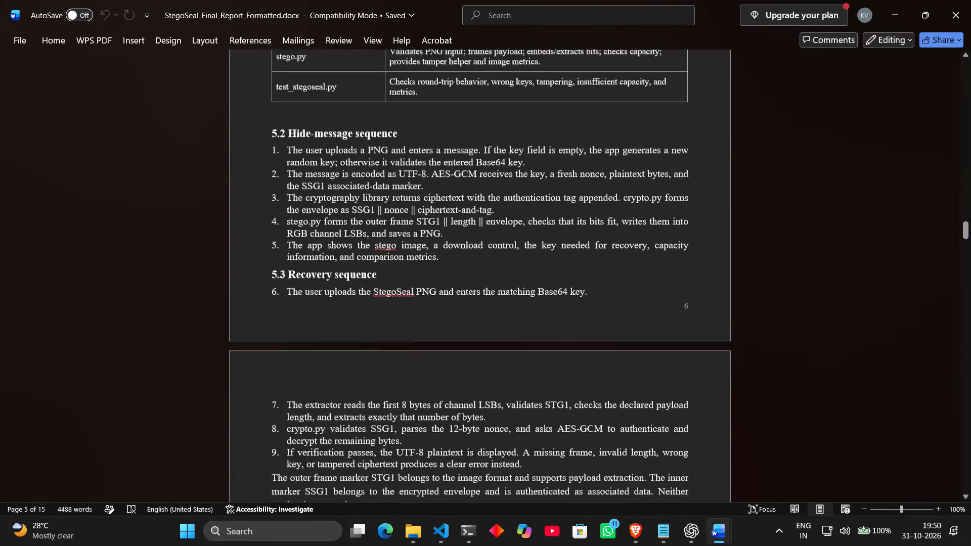
pyautogui.scroll(-4, 404, 284)
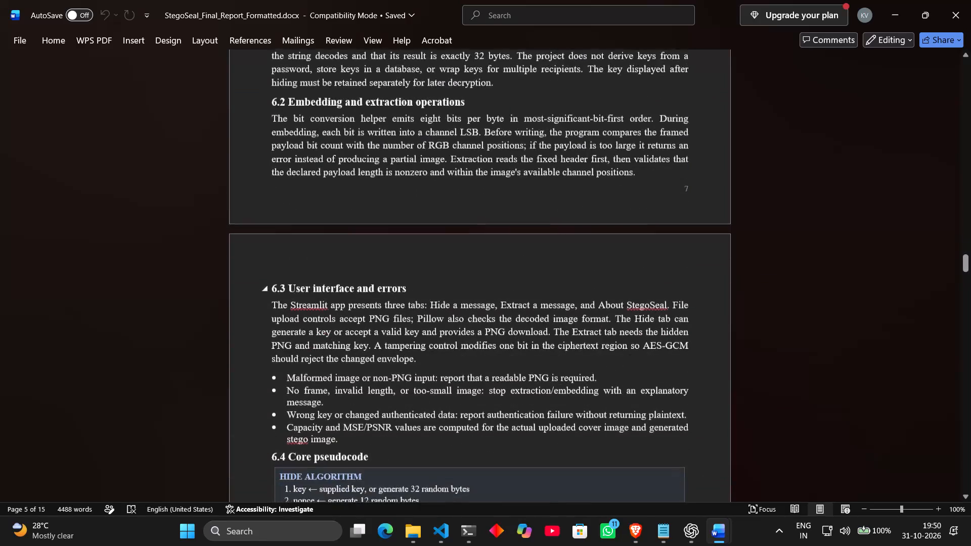
pyautogui.scroll(-2, 404, 284)
pyautogui.scroll(-3, 450, 304)
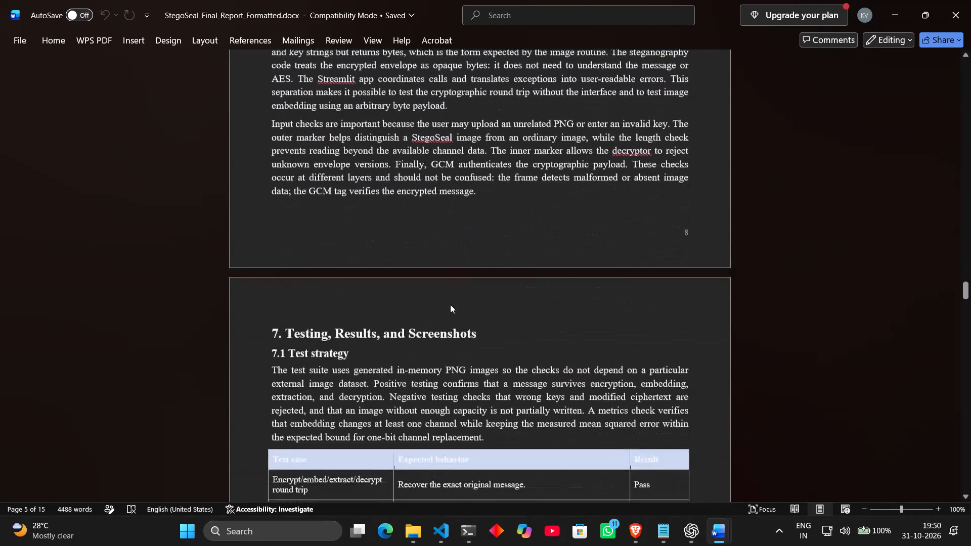
# Examine the section 7 tables, screenshots and figure captions, then sections 8 and 9 to the end of the report.
pyautogui.scroll(-2, 450, 304)
pyautogui.scroll(-1, 435, 356)
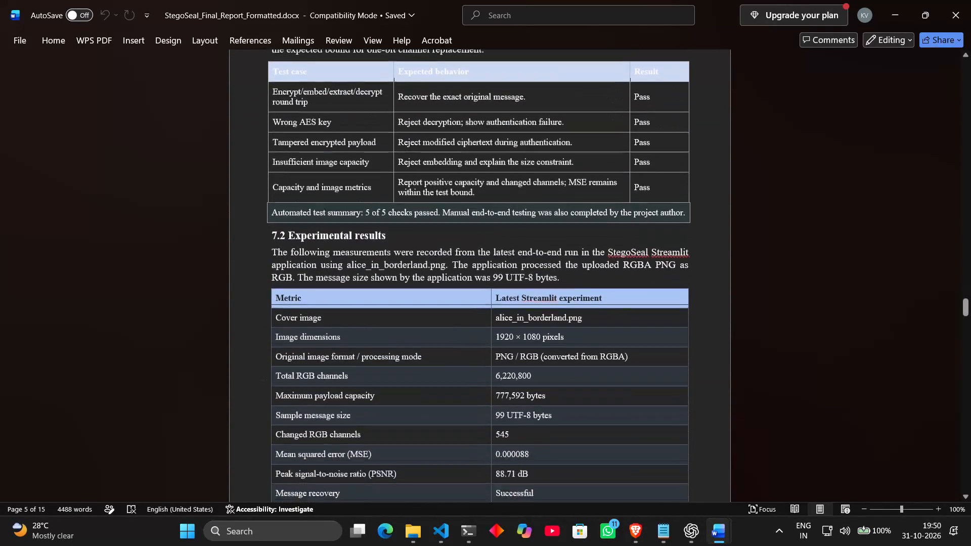
pyautogui.scroll(-2, 435, 356)
pyautogui.scroll(-1, 390, 409)
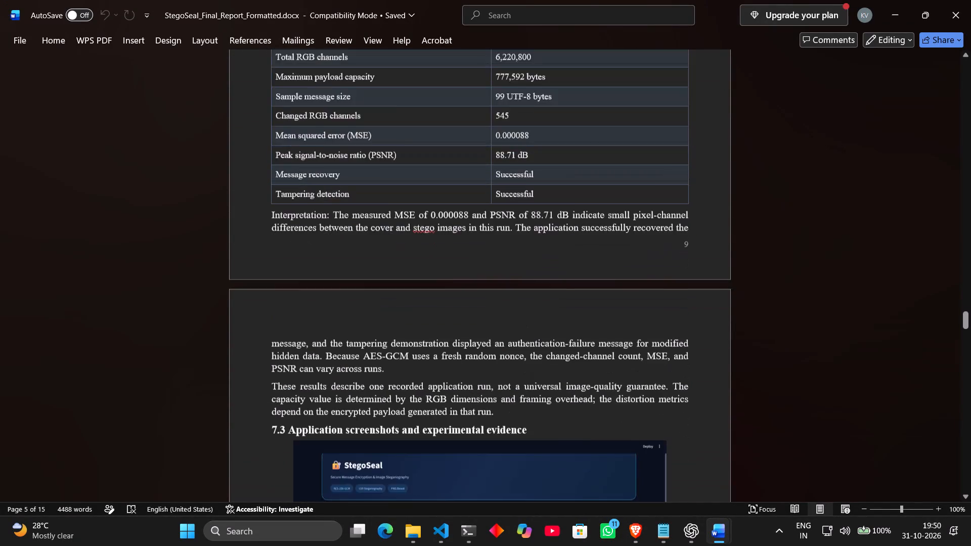
pyautogui.scroll(-2, 390, 409)
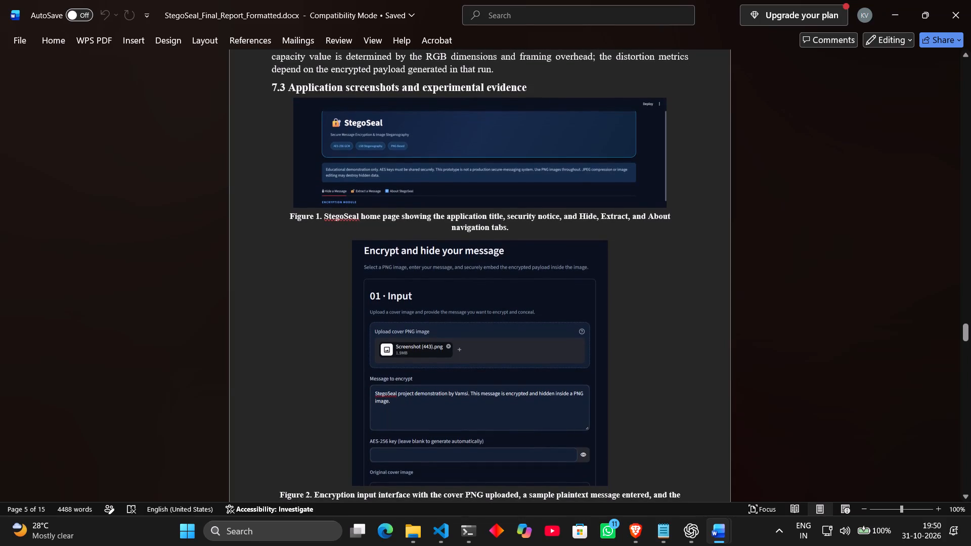
pyautogui.scroll(-7, 390, 409)
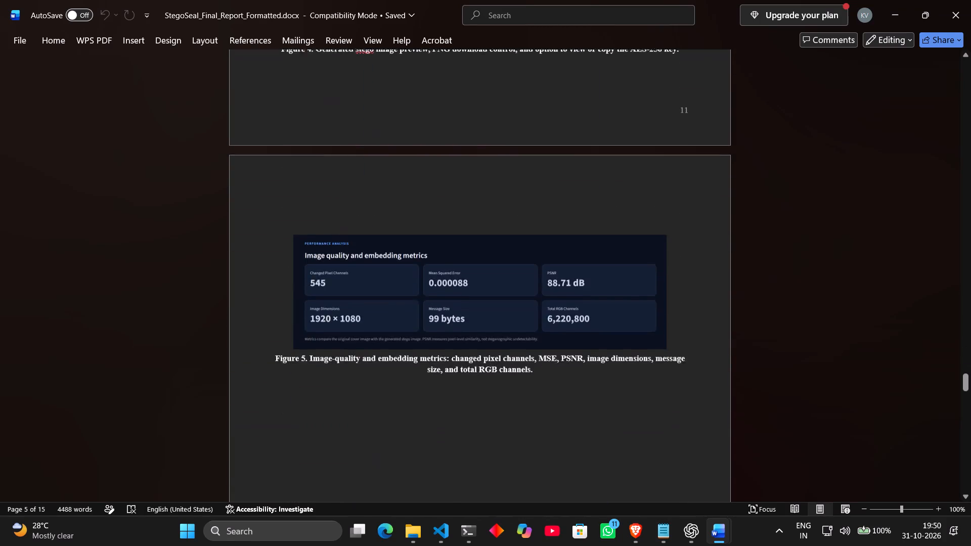
pyautogui.scroll(-9, 390, 409)
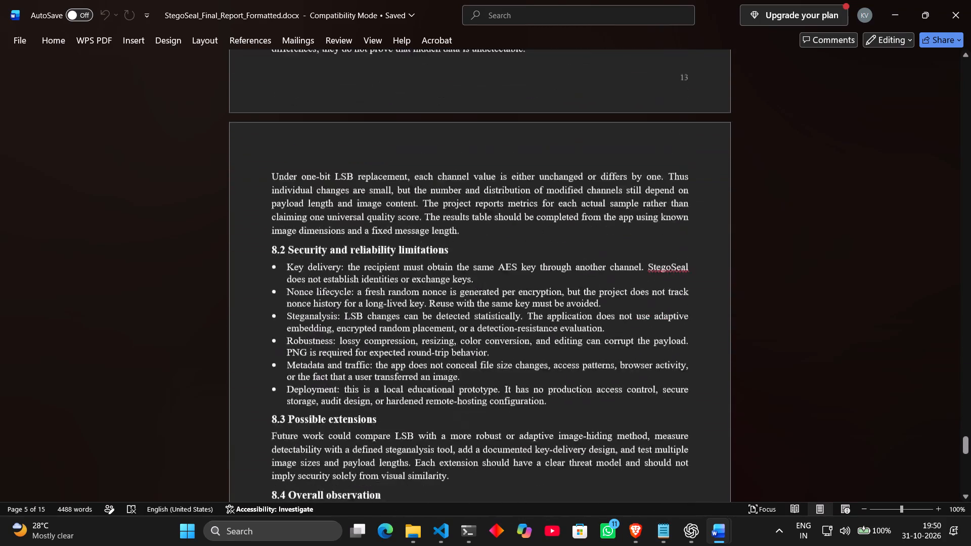
pyautogui.scroll(-19, 390, 409)
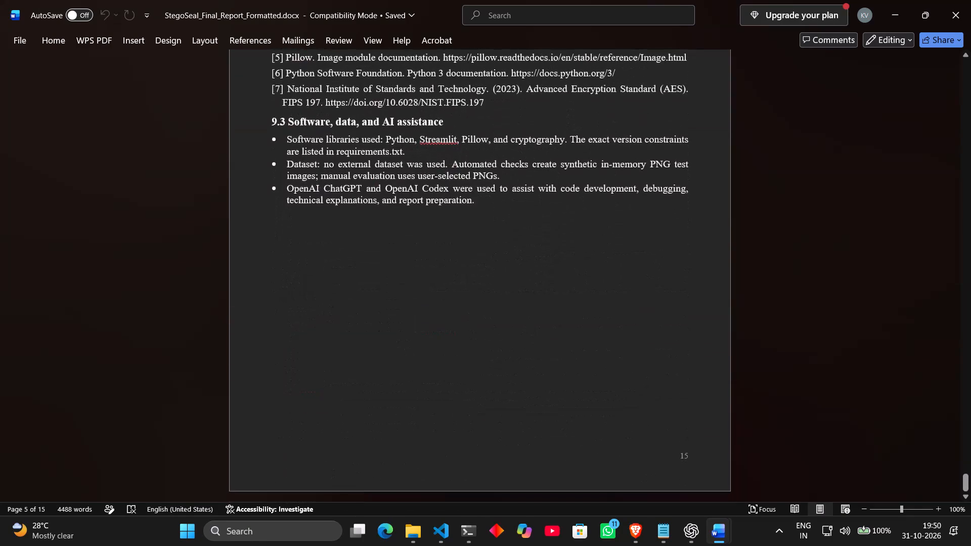
# On the cover page, add leading spaces before "PROJECT REPORT ON" to centre it above the institute logo.
pyautogui.scroll(20, 390, 409)
pyautogui.scroll(20, 390, 409)
pyautogui.scroll(16, 390, 409)
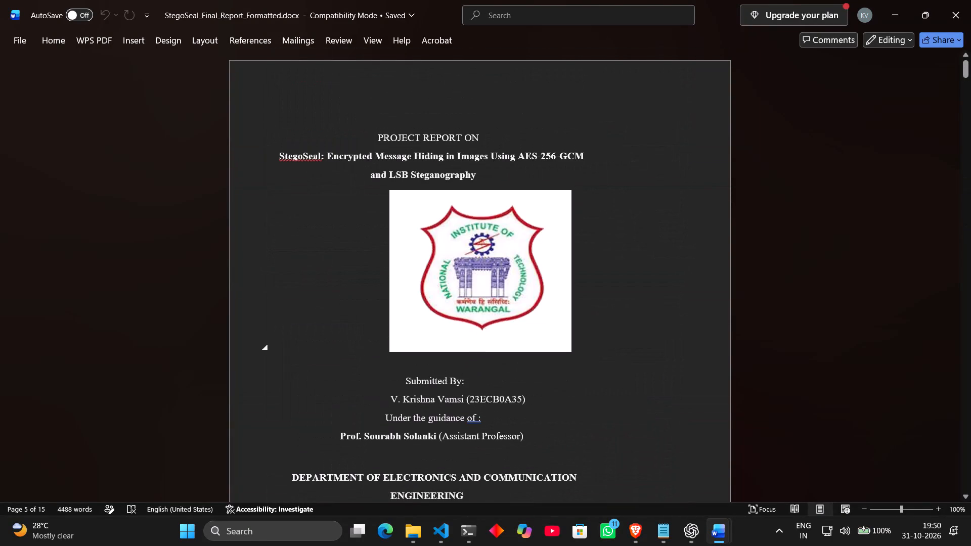
pyautogui.click(372, 133)
pyautogui.press('space')
pyautogui.press('space')
pyautogui.press('space')
pyautogui.press('space')
pyautogui.press('space')
pyautogui.press('space')
pyautogui.press('space')
pyautogui.press('space')
pyautogui.press('space')
pyautogui.press('space')
pyautogui.press('space')
pyautogui.press('space')
pyautogui.press('space')
pyautogui.press('space')
pyautogui.press('space')
pyautogui.press('space')
pyautogui.press('space')
pyautogui.press('space')
pyautogui.press('space')
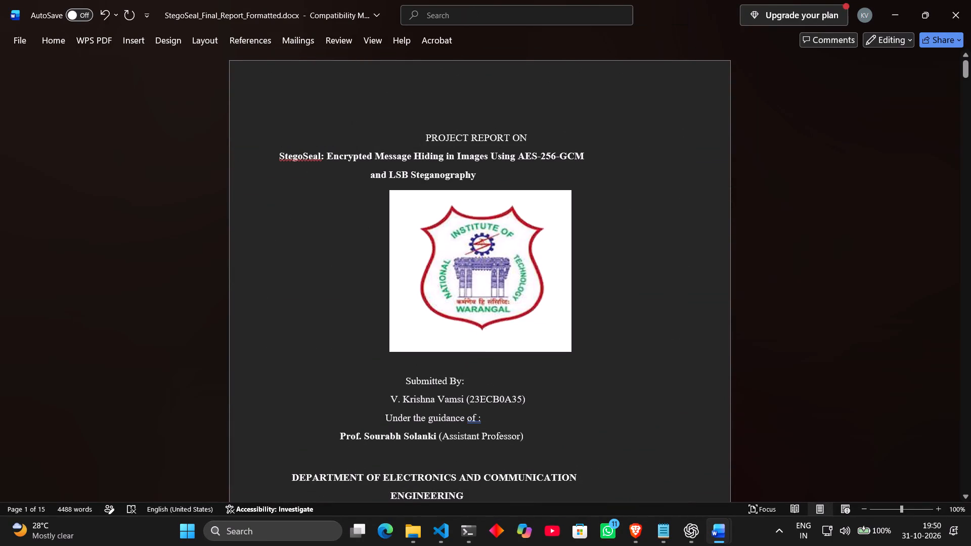
# Set the font size of the cover line "PROJECT REPORT ON" to 14 pt.
pyautogui.moveTo(424, 135); pyautogui.dragTo(530, 131)
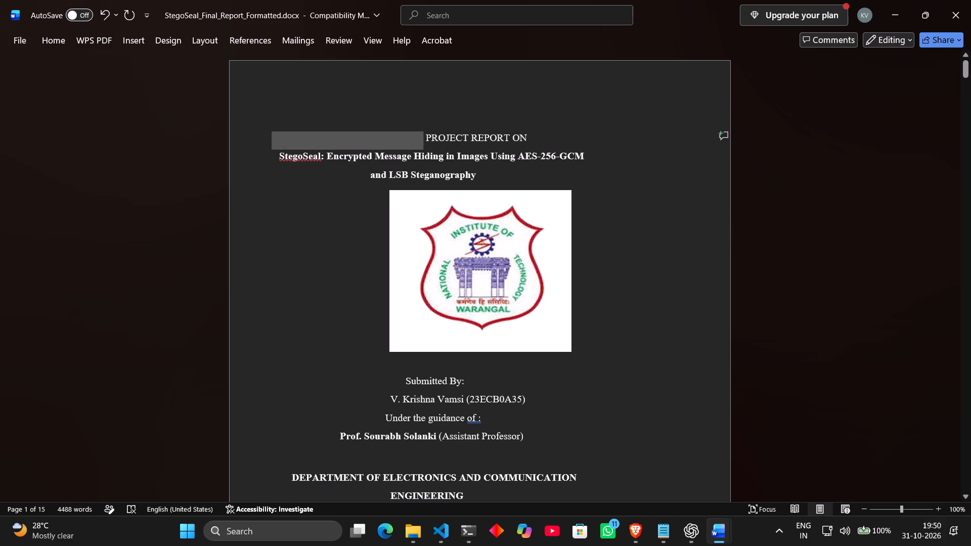
pyautogui.moveTo(530, 131); pyautogui.dragTo(535, 135)
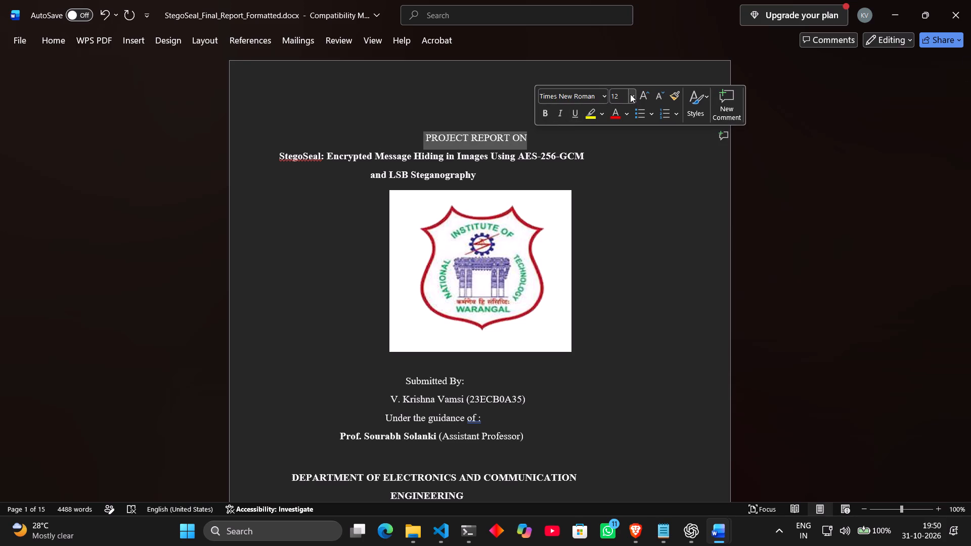
pyautogui.click(630, 94)
pyautogui.click(621, 185)
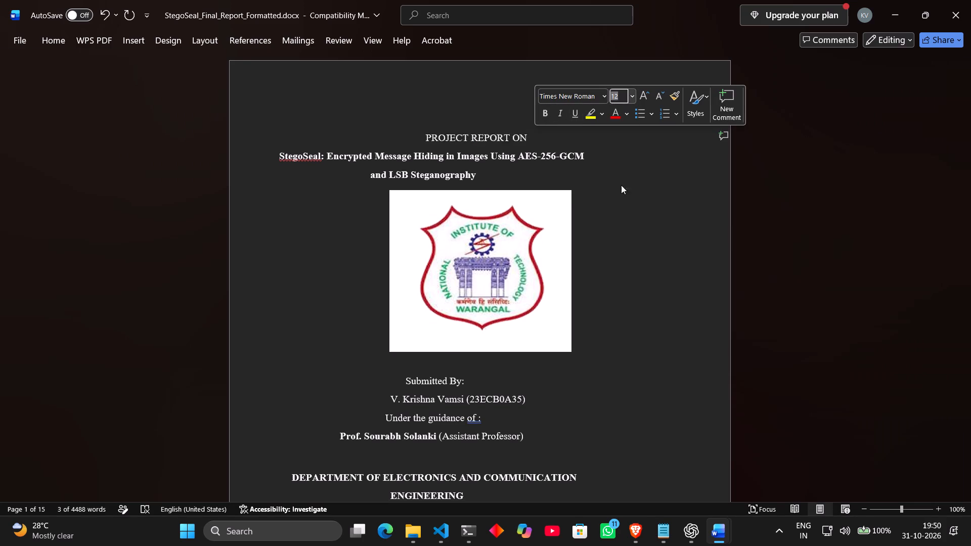
pyautogui.click(583, 153)
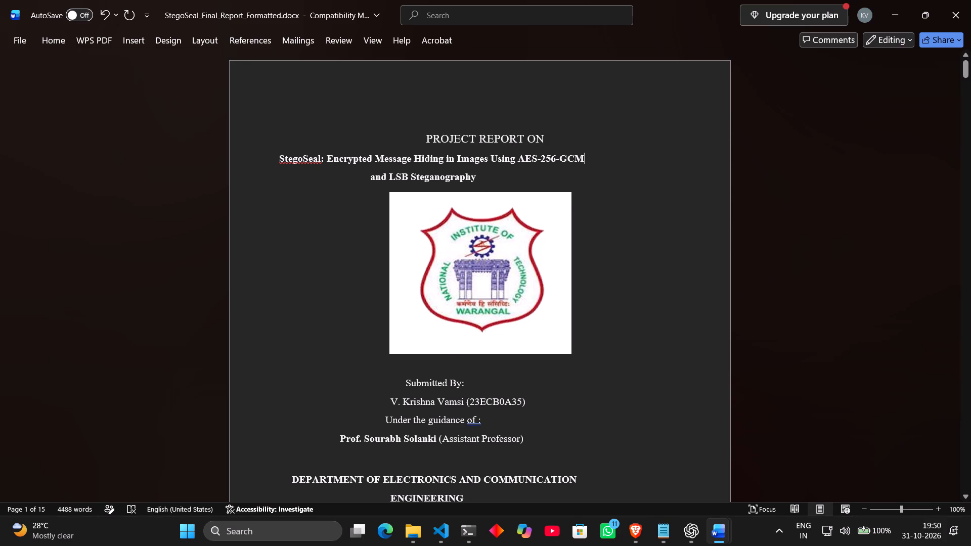
# Add leading spaces before both lines of the StegoSeal cover title to centre them under "PROJECT REPORT ON".
pyautogui.click(277, 159)
pyautogui.press('space')
pyautogui.press('space')
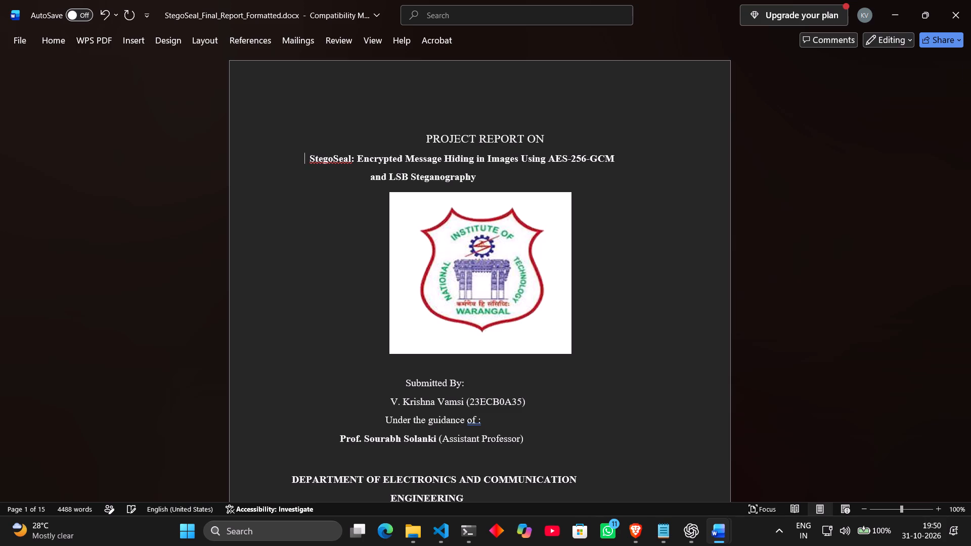
pyautogui.click(370, 178)
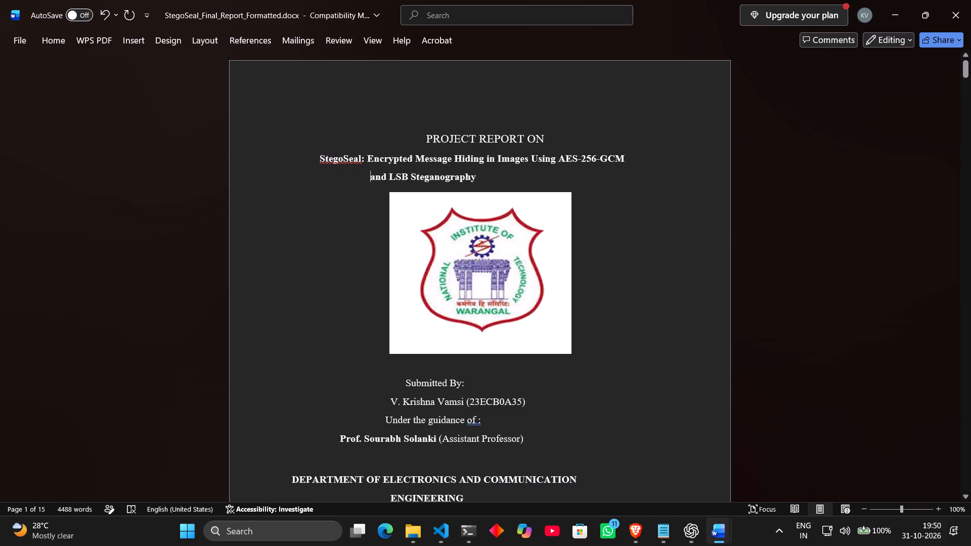
pyautogui.press('space')
pyautogui.press('space')
pyautogui.press('space')
pyautogui.press('space')
pyautogui.press('space')
pyautogui.press('space')
pyautogui.press('space')
pyautogui.press('space')
pyautogui.press('space')
pyautogui.press('space')
pyautogui.press('space')
pyautogui.press('space')
pyautogui.press('space')
pyautogui.press('space')
pyautogui.press('space')
pyautogui.press('space')
pyautogui.press('space')
pyautogui.press('space')
pyautogui.press('space')
pyautogui.press('space')
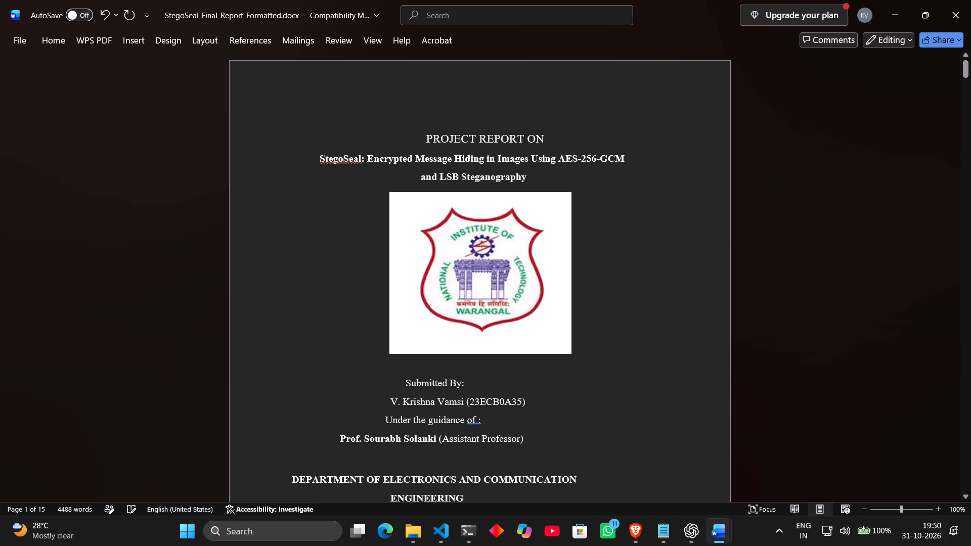
# Set the font size of both lines of the StegoSeal cover title to 14 pt.
pyautogui.moveTo(317, 157); pyautogui.dragTo(551, 187)
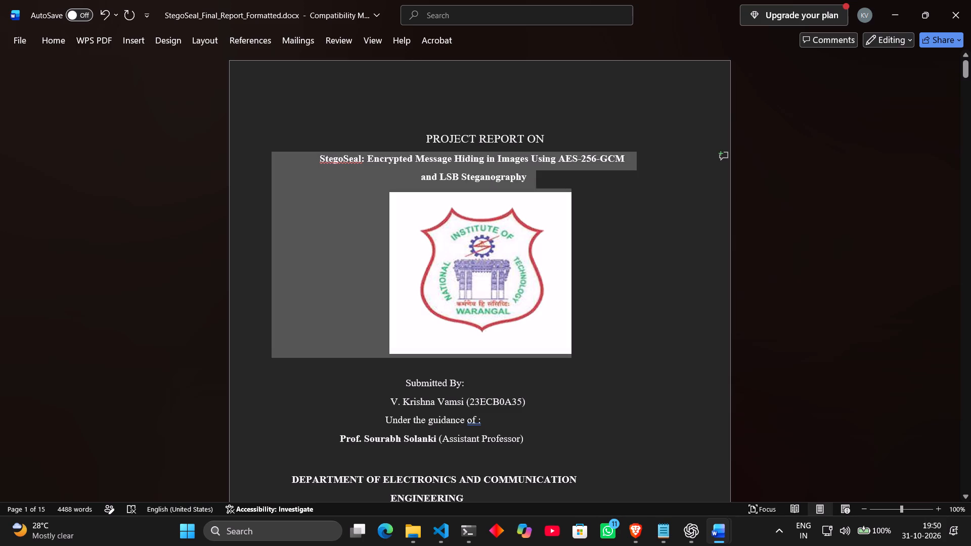
pyautogui.moveTo(551, 187); pyautogui.dragTo(539, 177)
pyautogui.click(633, 139)
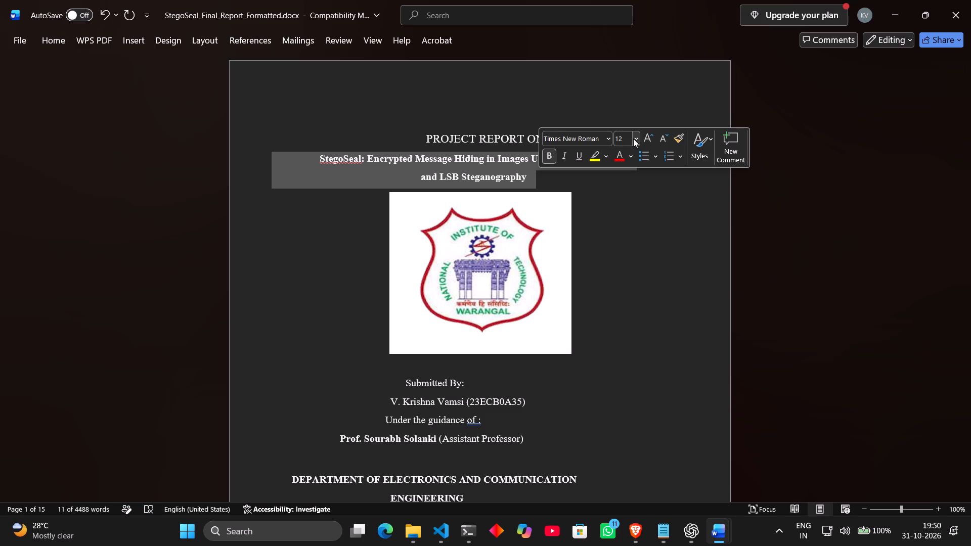
pyautogui.click(628, 230)
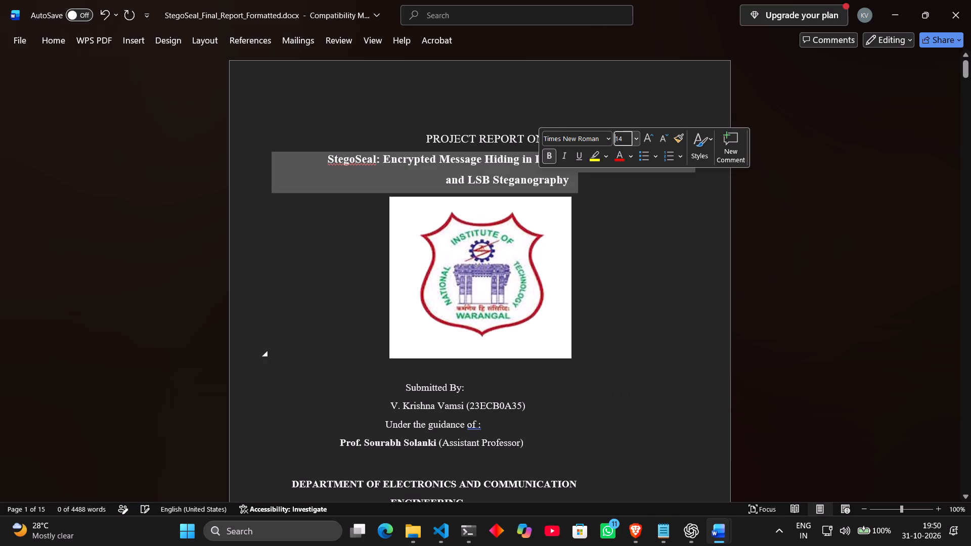
pyautogui.click(627, 203)
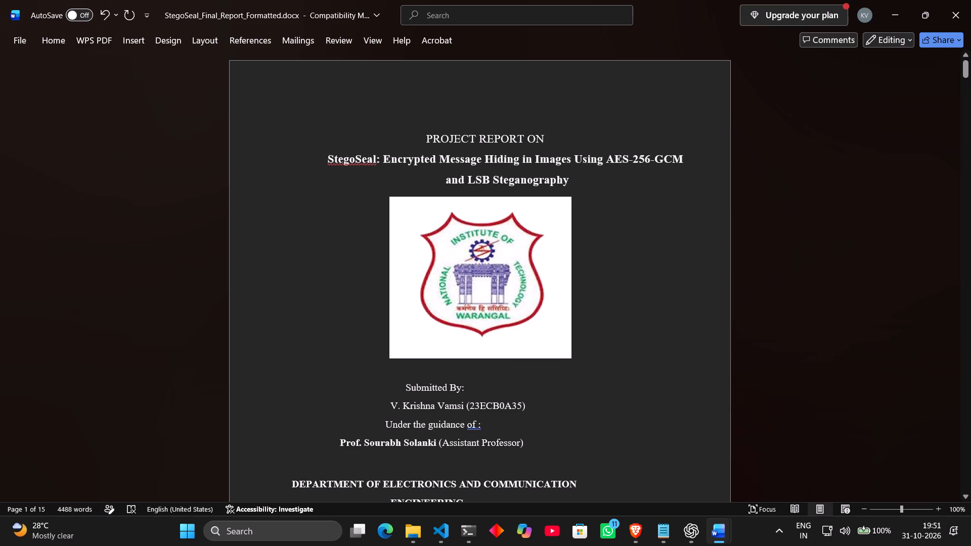
# Remove leading spaces before the first line of the StegoSeal cover title to centre it over the institute logo.
pyautogui.click(327, 158)
pyautogui.press('BackSpace')
pyautogui.press('BackSpace')
pyautogui.press('BackSpace')
pyautogui.press('BackSpace')
pyautogui.press('BackSpace')
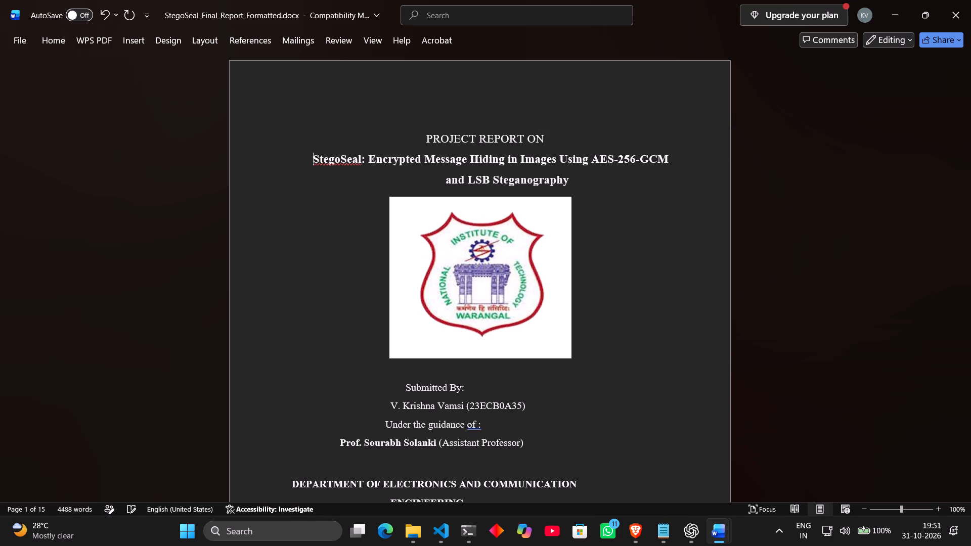
pyautogui.press('BackSpace')
pyautogui.press('BackSpace')
pyautogui.press('BackSpace')
pyautogui.press('BackSpace')
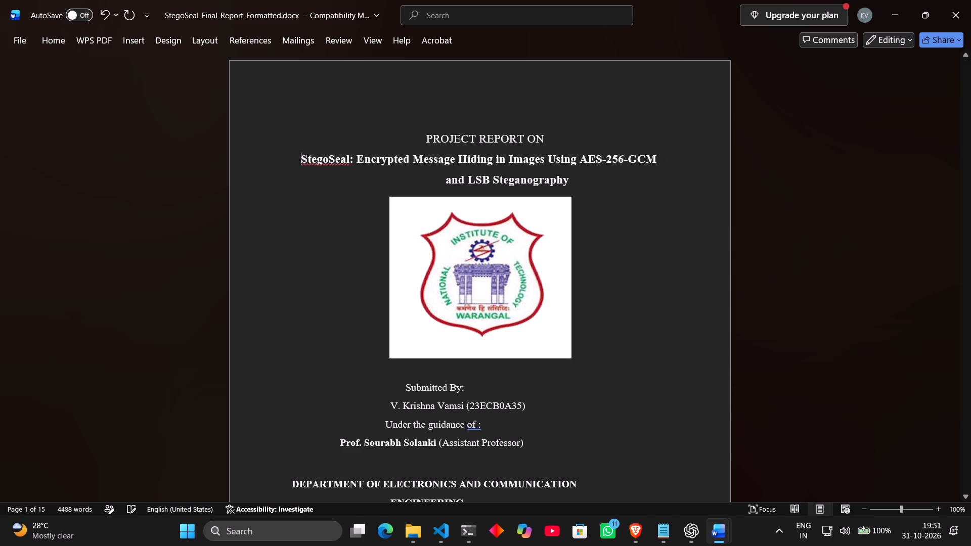
# Remove leading spaces before the title line "and LSB Steganography" to centre it under the title's first line.
pyautogui.click(446, 184)
pyautogui.press('BackSpace')
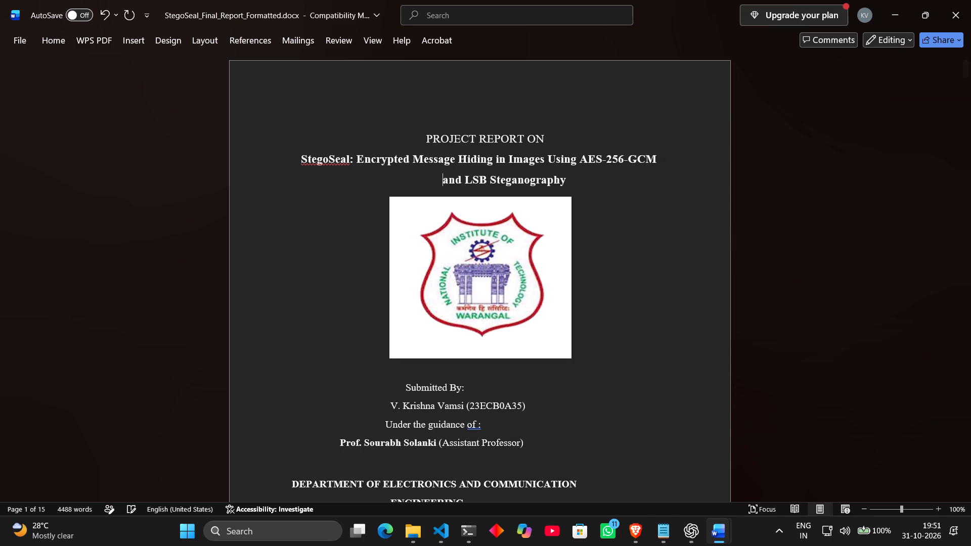
pyautogui.press('BackSpace')
pyautogui.press('BackSpace')
pyautogui.press('BackSpace')
pyautogui.press('BackSpace')
pyautogui.press('BackSpace')
pyautogui.press('BackSpace')
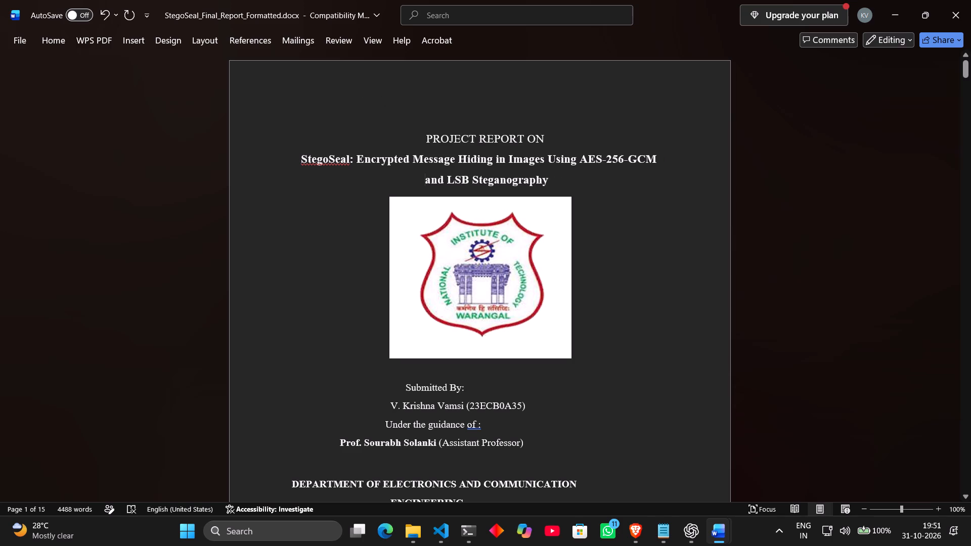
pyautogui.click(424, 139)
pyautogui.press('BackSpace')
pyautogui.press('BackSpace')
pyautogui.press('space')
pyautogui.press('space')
# Add leading spaces before "Submitted By:" on the cover page to shift it towards the logo's centre.
pyautogui.scroll(-1, 424, 139)
pyautogui.click(399, 201)
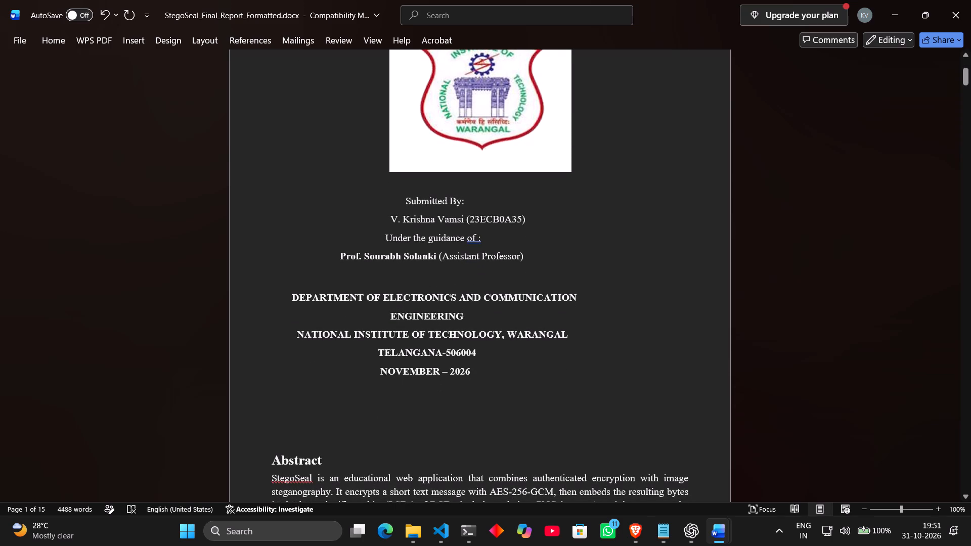
pyautogui.press('space')
pyautogui.press('space')
pyautogui.press('space')
pyautogui.press('space')
pyautogui.press('space')
pyautogui.press('space')
pyautogui.press('space')
pyautogui.press('space')
pyautogui.press('space')
pyautogui.press('space')
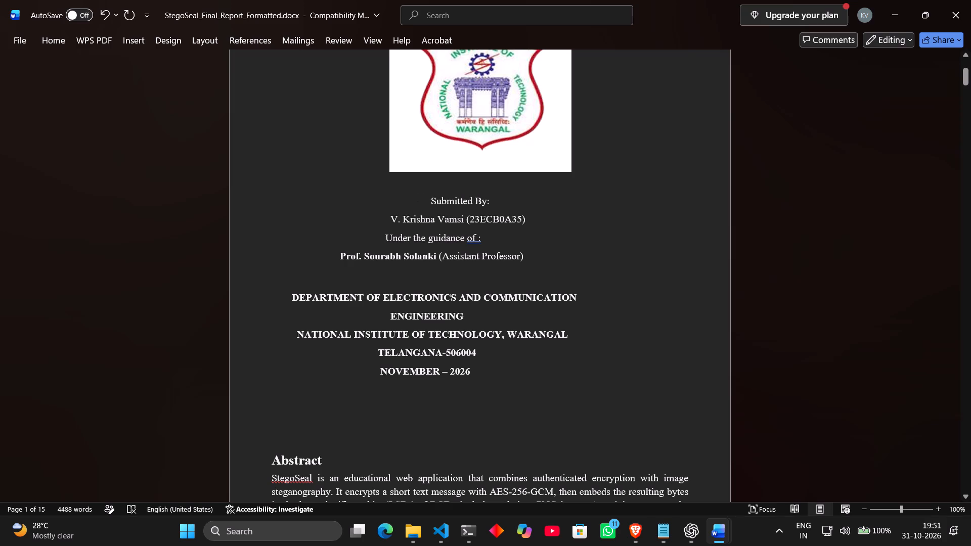
# Add four leading spaces before the student name and roll number line below "Submitted By:".
pyautogui.click(385, 220)
pyautogui.press('space')
pyautogui.press('space')
pyautogui.press('space')
pyautogui.press('space')
# Shrink the institute logo on the cover page slightly in both height and width.
pyautogui.scroll(2, 447, 222)
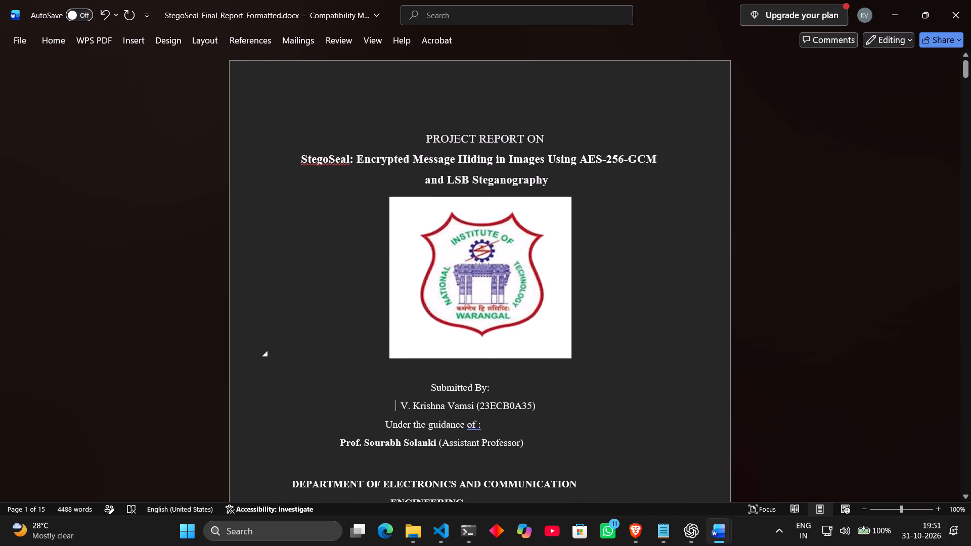
pyautogui.moveTo(477, 357); pyautogui.dragTo(477, 347)
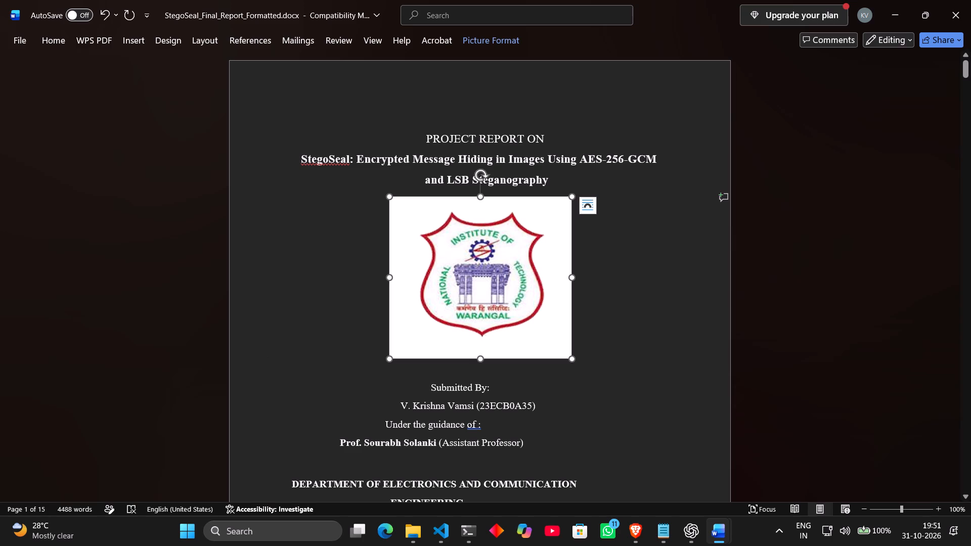
pyautogui.moveTo(479, 359); pyautogui.dragTo(481, 338)
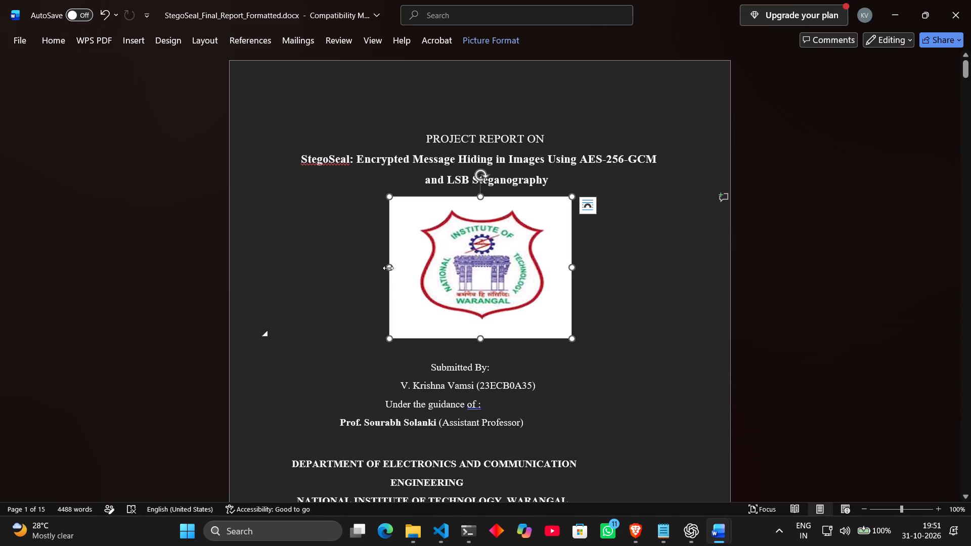
pyautogui.moveTo(388, 268); pyautogui.dragTo(399, 268)
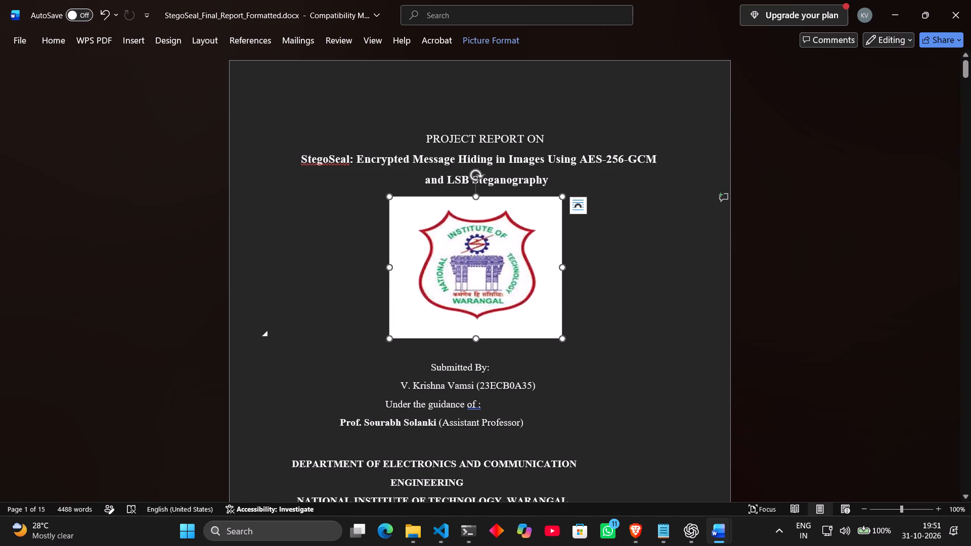
# Add one leading space before the institute logo to centre it under the cover title.
pyautogui.click(363, 308)
pyautogui.press('space')
pyautogui.press('space')
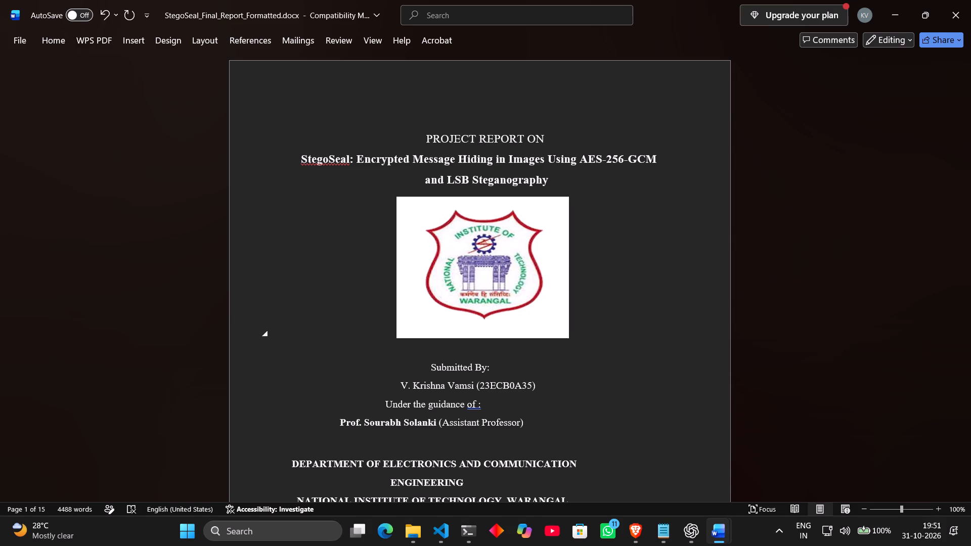
pyautogui.press('BackSpace')
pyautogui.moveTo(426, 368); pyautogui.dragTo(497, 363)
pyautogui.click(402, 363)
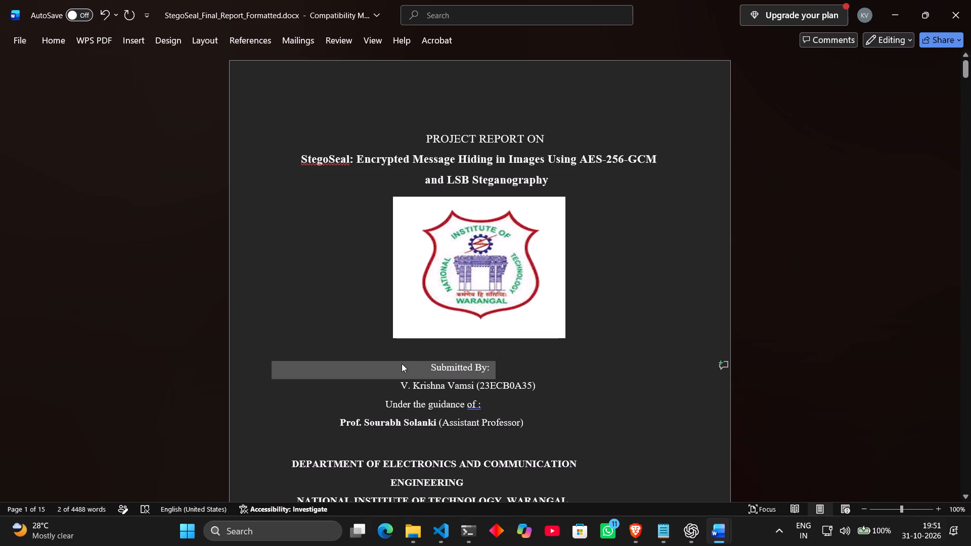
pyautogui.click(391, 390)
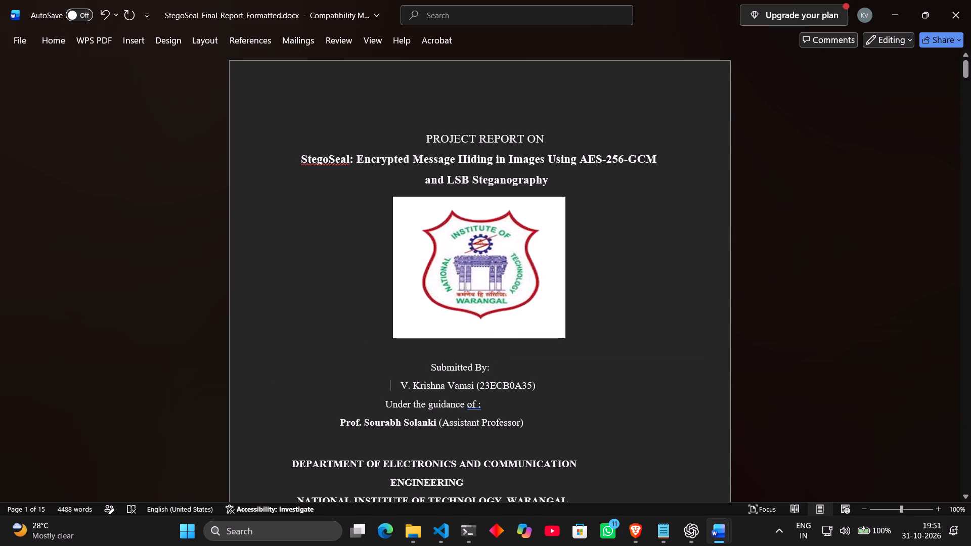
# Add leading spaces before "Under the guidance of :" to centre it under the student name line.
pyautogui.click(387, 402)
pyautogui.press('space')
pyautogui.press('space')
pyautogui.press('space')
pyautogui.press('space')
pyautogui.press('space')
pyautogui.press('space')
pyautogui.press('space')
pyautogui.press('space')
pyautogui.press('space')
pyautogui.press('space')
pyautogui.press('space')
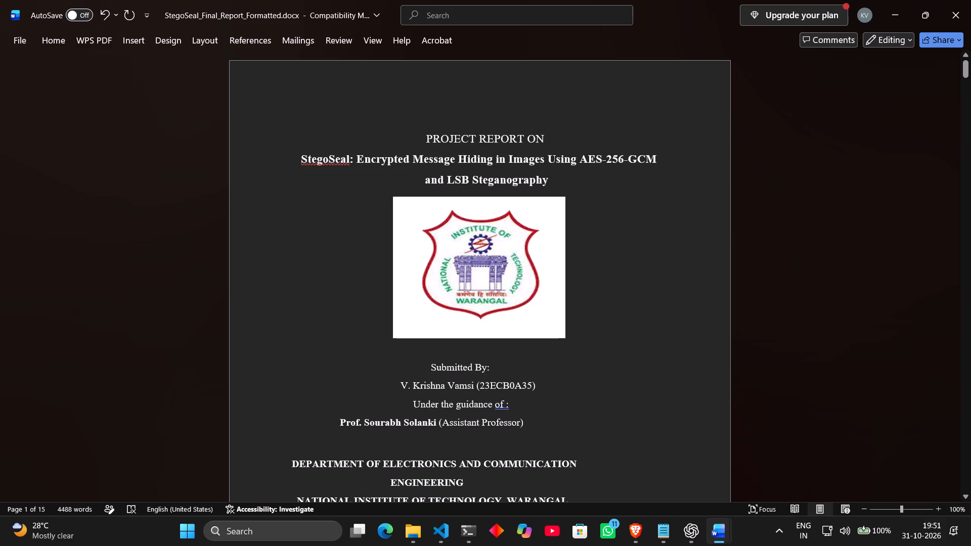
# Add leading spaces before the guiding professor's name line to centre it under "Under the guidance of :".
pyautogui.click(336, 422)
pyautogui.press('space')
pyautogui.press('space')
pyautogui.press('space')
pyautogui.press('space')
pyautogui.press('space')
pyautogui.press('space')
pyautogui.press('space')
pyautogui.press('space')
pyautogui.press('space')
pyautogui.press('space')
pyautogui.press('space')
pyautogui.press('space')
pyautogui.press('space')
pyautogui.press('space')
pyautogui.press('space')
pyautogui.press('space')
pyautogui.press('space')
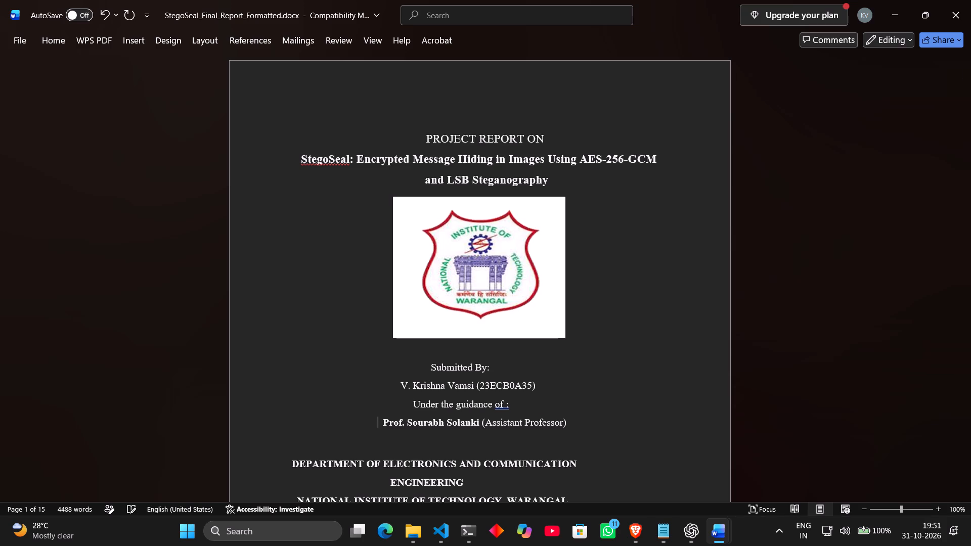
# Fine-tune the alignment by removing one leading space before "Under the guidance of :" and adding two before the student name line.
pyautogui.scroll(-1, 389, 362)
pyautogui.scroll(1, 389, 362)
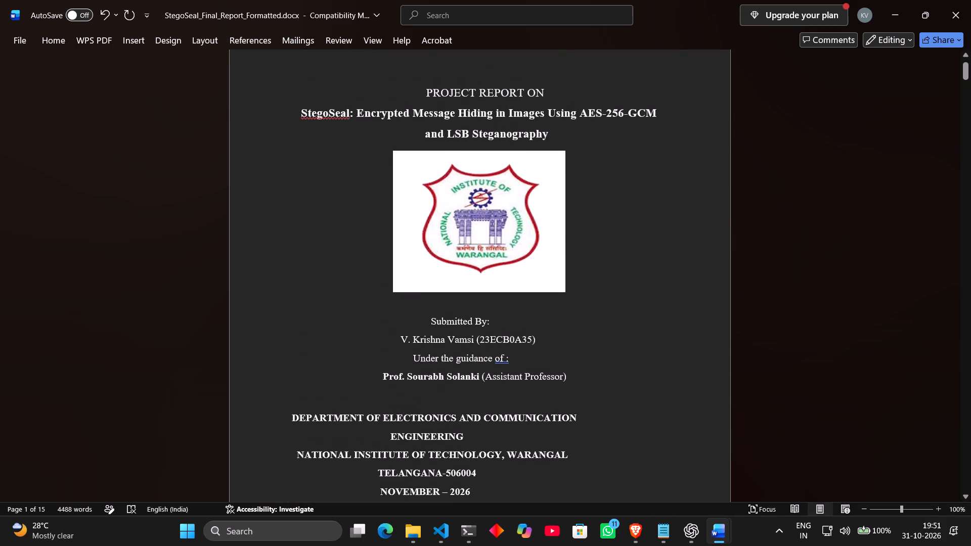
pyautogui.click(412, 359)
pyautogui.press('BackSpace')
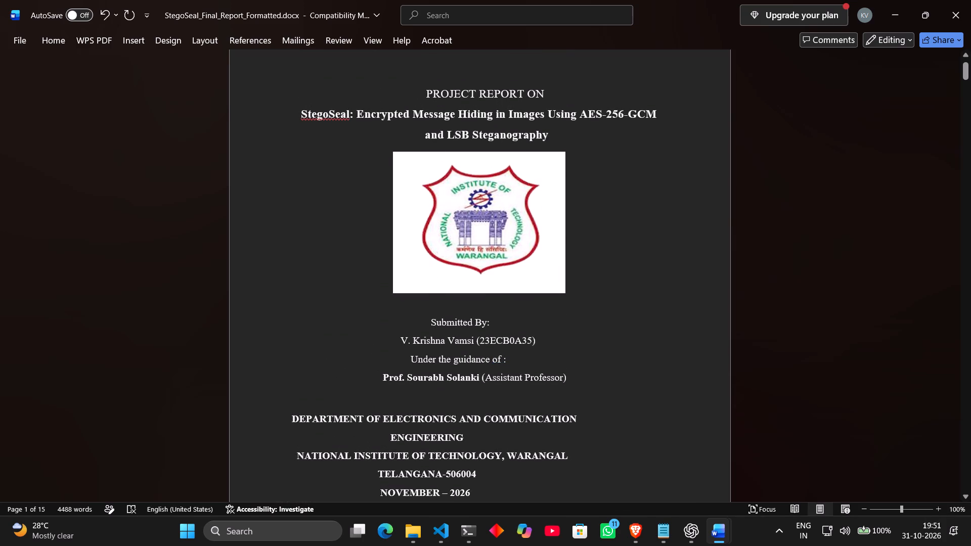
pyautogui.click(399, 338)
pyautogui.press('space')
pyautogui.press('space')
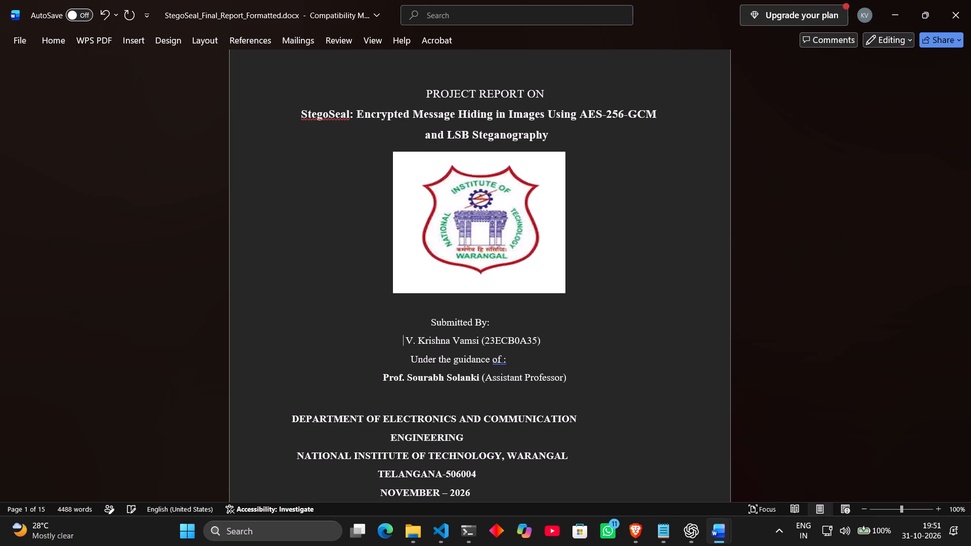
# Add six more leading spaces before "Submitted By:" to centre it above the student name line.
pyautogui.click(435, 321)
pyautogui.press('Left')
pyautogui.press('space')
pyautogui.press('space')
pyautogui.press('space')
pyautogui.press('space')
pyautogui.press('space')
pyautogui.press('space')
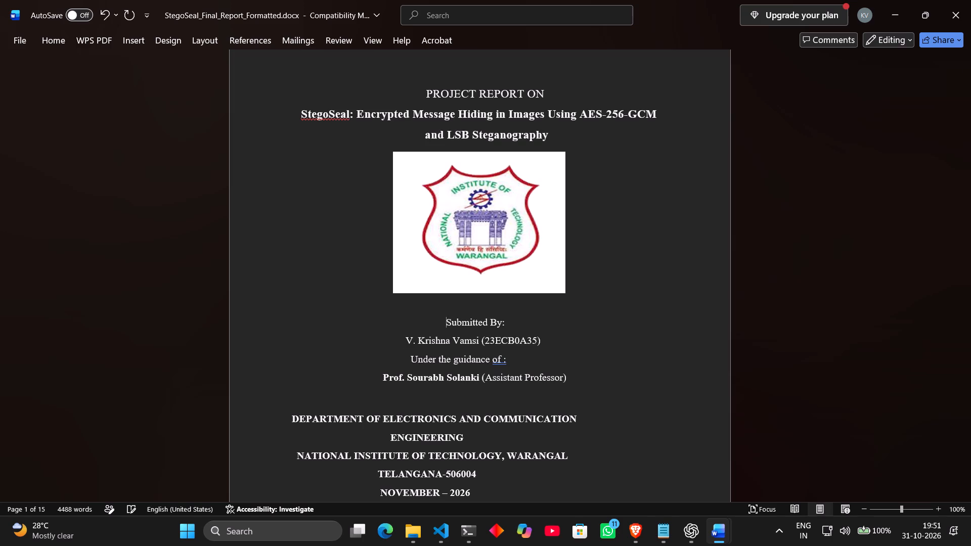
# Adjust the leading spaces before "Under the guidance of :" to centre it above the professor's name line.
pyautogui.click(409, 360)
pyautogui.press('space')
pyautogui.press('space')
pyautogui.press('space')
pyautogui.press('space')
pyautogui.press('space')
pyautogui.press('space')
pyautogui.press('space')
pyautogui.press('space')
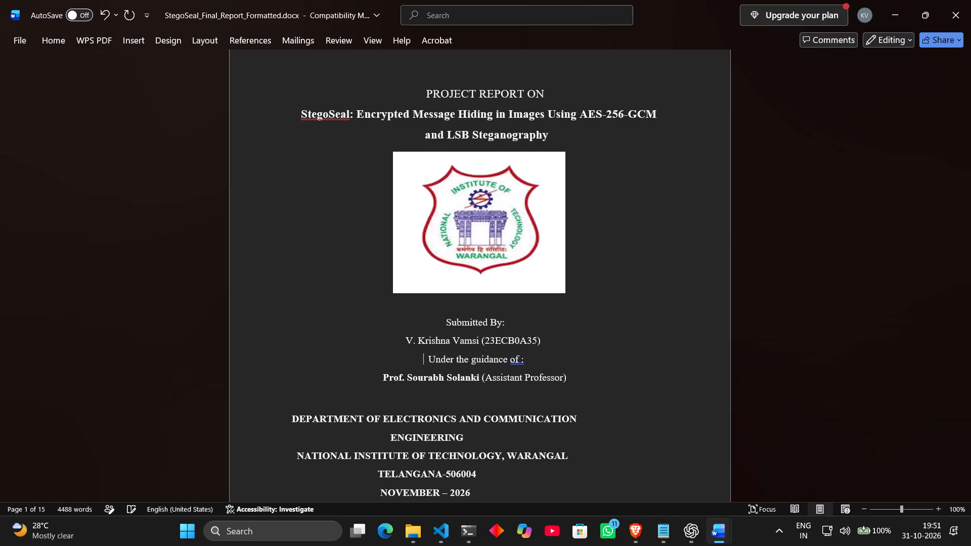
pyautogui.press('BackSpace')
pyautogui.press('BackSpace')
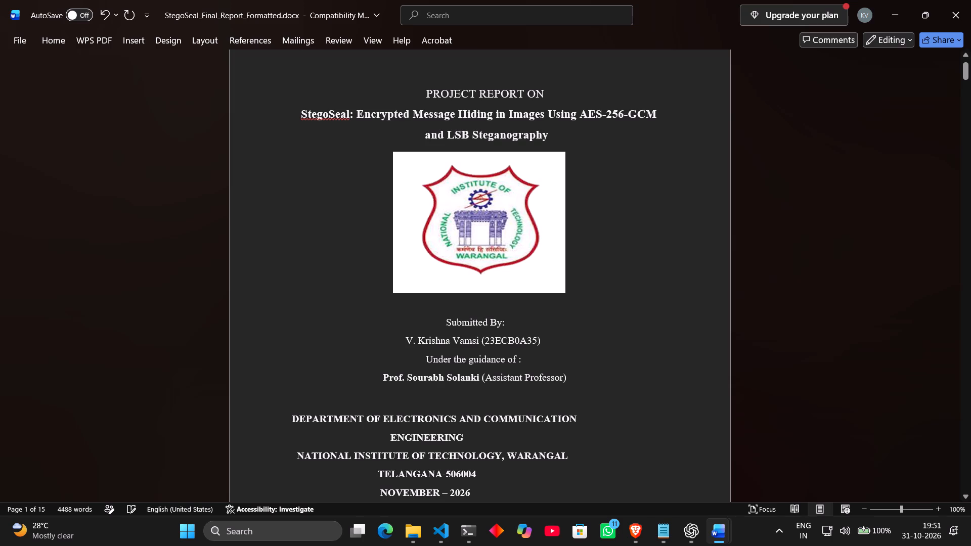
# Add leading spaces before "DEPARTMENT OF ELECTRONICS AND COMMUNICATION" to centre it under the professor's name line.
pyautogui.scroll(-1, 392, 378)
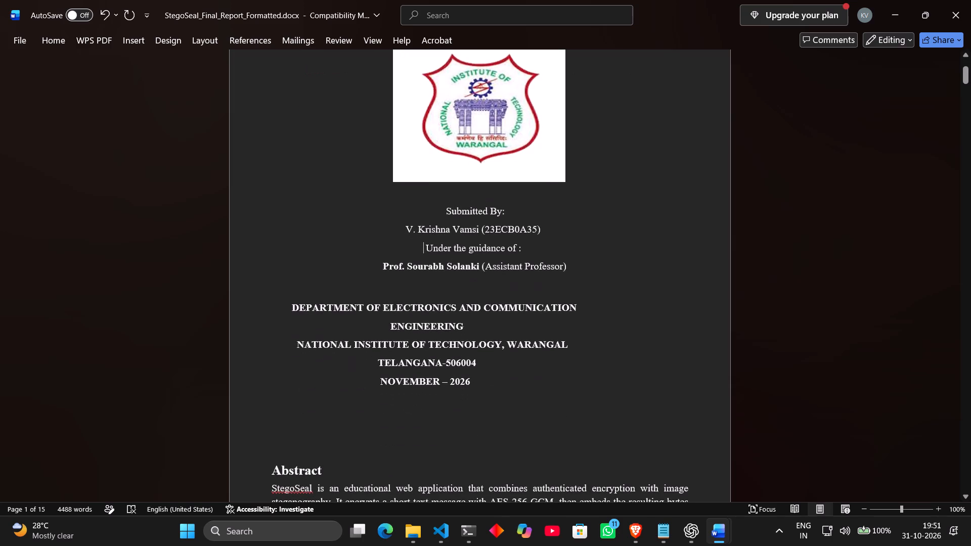
pyautogui.click(289, 307)
pyautogui.press('space')
pyautogui.press('space')
pyautogui.press('space')
pyautogui.press('space')
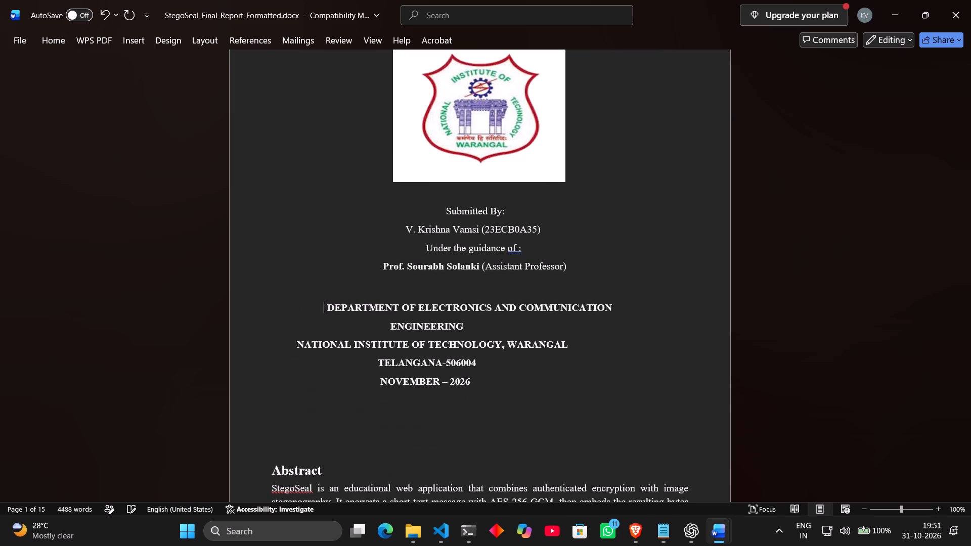
# Add leading spaces before "ENGINEERING" to centre it under the department line above.
pyautogui.click(388, 330)
pyautogui.press('space')
pyautogui.press('space')
pyautogui.press('space')
pyautogui.press('space')
pyautogui.press('space')
pyautogui.press('space')
pyautogui.press('space')
pyautogui.press('space')
pyautogui.press('space')
pyautogui.press('space')
pyautogui.press('space')
pyautogui.press('space')
pyautogui.press('space')
pyautogui.press('space')
# Add leading spaces before "NATIONAL INSTITUTE OF TECHNOLOGY, WARANGAL" to centre it under the department name.
pyautogui.click(298, 339)
pyautogui.press('space')
pyautogui.press('space')
pyautogui.press('space')
pyautogui.press('space')
pyautogui.press('space')
pyautogui.press('space')
pyautogui.press('space')
pyautogui.press('space')
pyautogui.press('space')
pyautogui.press('space')
pyautogui.press('space')
pyautogui.press('space')
pyautogui.press('space')
pyautogui.press('space')
pyautogui.press('space')
pyautogui.press('space')
pyautogui.press('space')
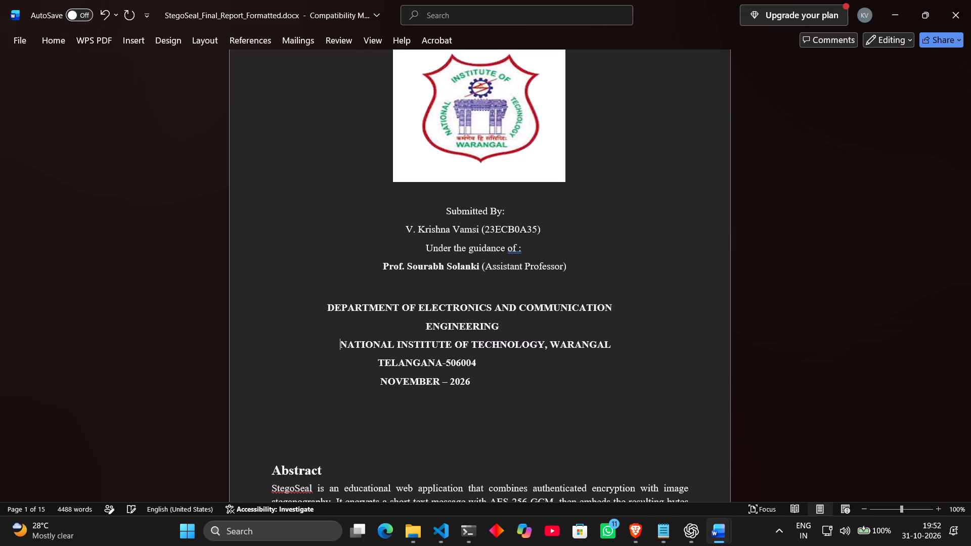
# Add 11 leading spaces before "TELANGANA-506004" to centre it under the institute name.
pyautogui.click(382, 367)
pyautogui.press('space')
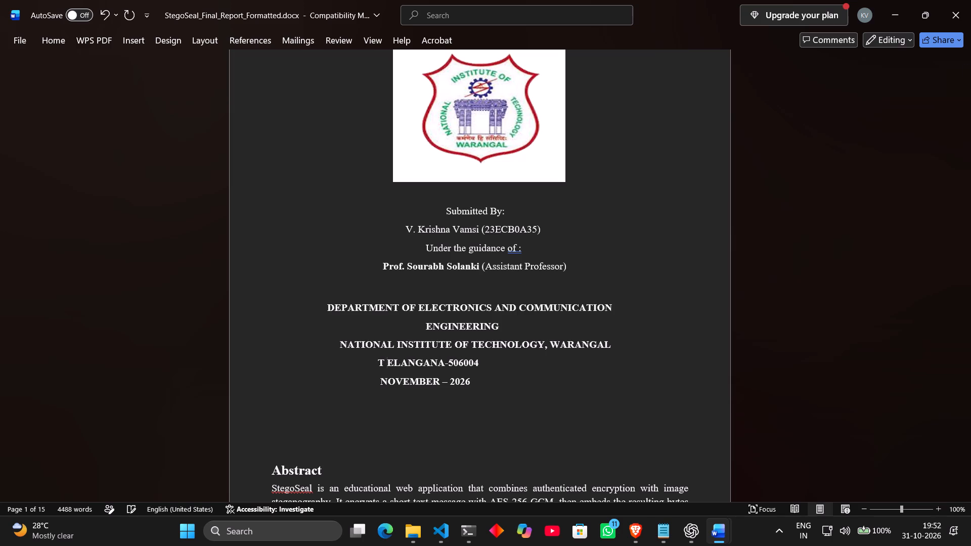
pyautogui.press('BackSpace')
pyautogui.press('Left')
pyautogui.press('space')
pyautogui.press('space')
pyautogui.press('space')
pyautogui.press('space')
pyautogui.press('space')
pyautogui.press('space')
pyautogui.press('space')
pyautogui.press('space')
pyautogui.press('space')
pyautogui.press('space')
pyautogui.press('space')
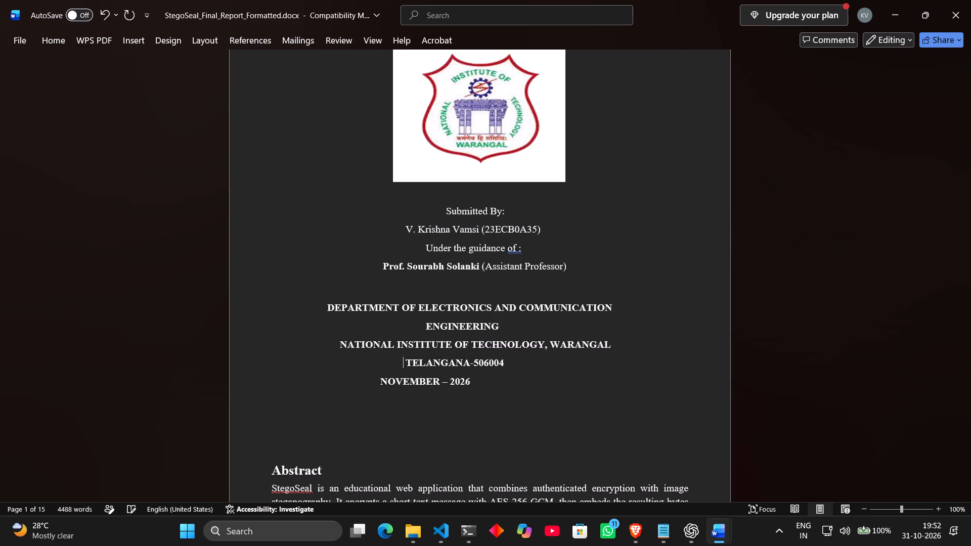
# Add 16 leading spaces before "NOVEMBER – 2026" to centre it under the Telangana line.
pyautogui.click(378, 385)
pyautogui.press('space')
pyautogui.press('space')
pyautogui.press('space')
pyautogui.press('space')
pyautogui.press('space')
pyautogui.press('space')
pyautogui.press('space')
pyautogui.press('space')
pyautogui.press('space')
pyautogui.press('space')
pyautogui.press('space')
pyautogui.press('space')
pyautogui.press('space')
pyautogui.press('space')
pyautogui.press('space')
pyautogui.press('space')
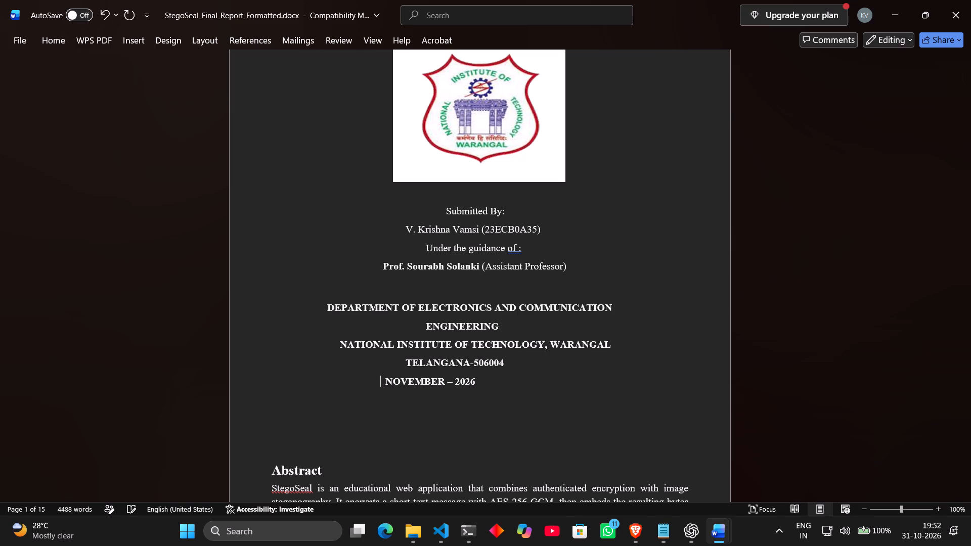
# Insert five blank lines above the Abstract heading to push it off the cover page onto the second page.
pyautogui.scroll(1, 322, 324)
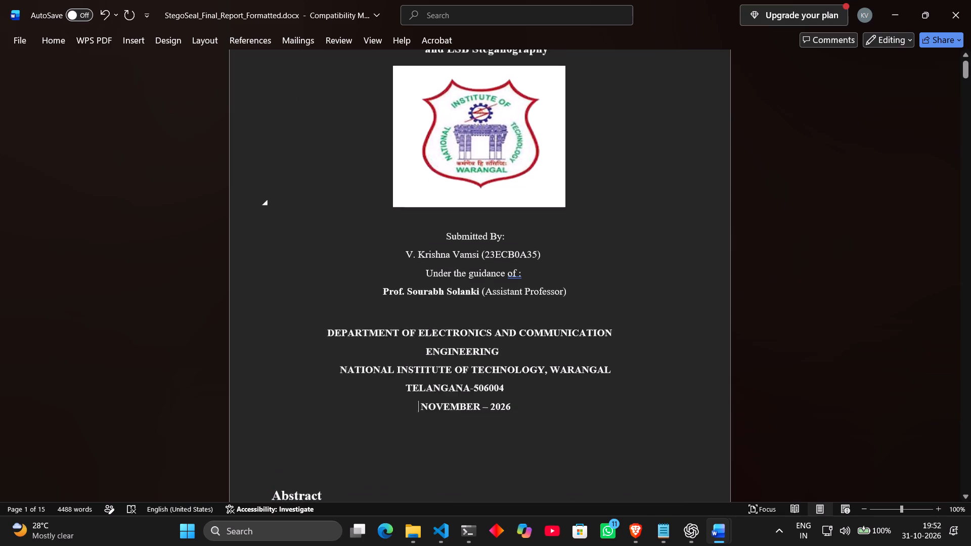
pyautogui.scroll(1, 322, 324)
pyautogui.scroll(-1, 322, 324)
pyautogui.click(269, 328)
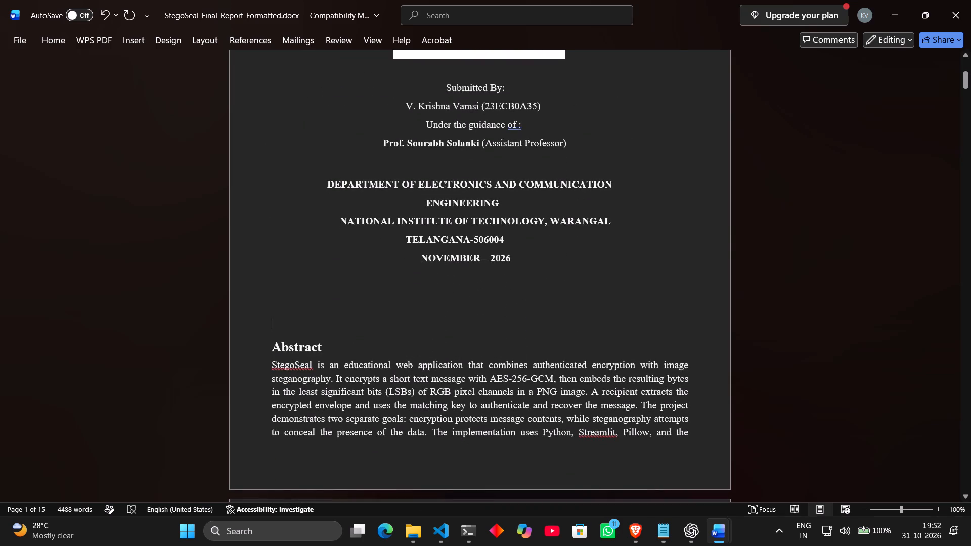
pyautogui.press('Return')
pyautogui.press('Return')
pyautogui.press('Return')
pyautogui.press('Return')
pyautogui.press('Return')
pyautogui.scroll(-1, 269, 328)
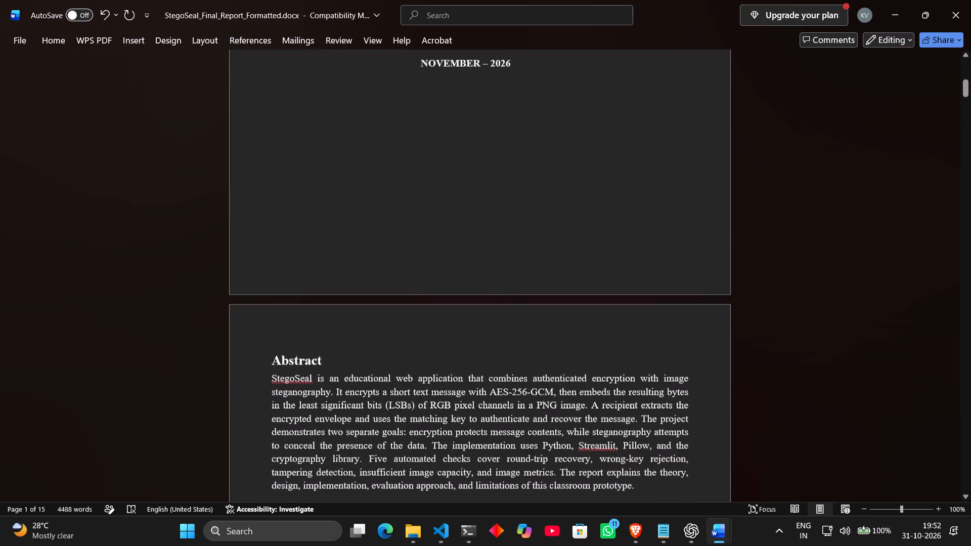
# Set the font size to 13 for the cover lines from "Submitted By:" through the professor's name line.
pyautogui.scroll(3, 427, 382)
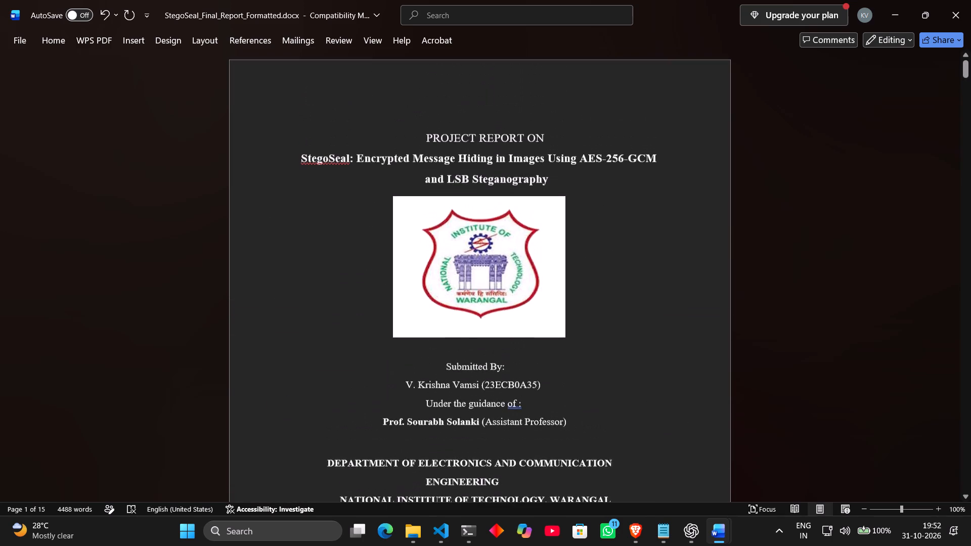
pyautogui.scroll(-1, 487, 221)
pyautogui.moveTo(374, 139); pyautogui.dragTo(575, 205)
pyautogui.click(665, 168)
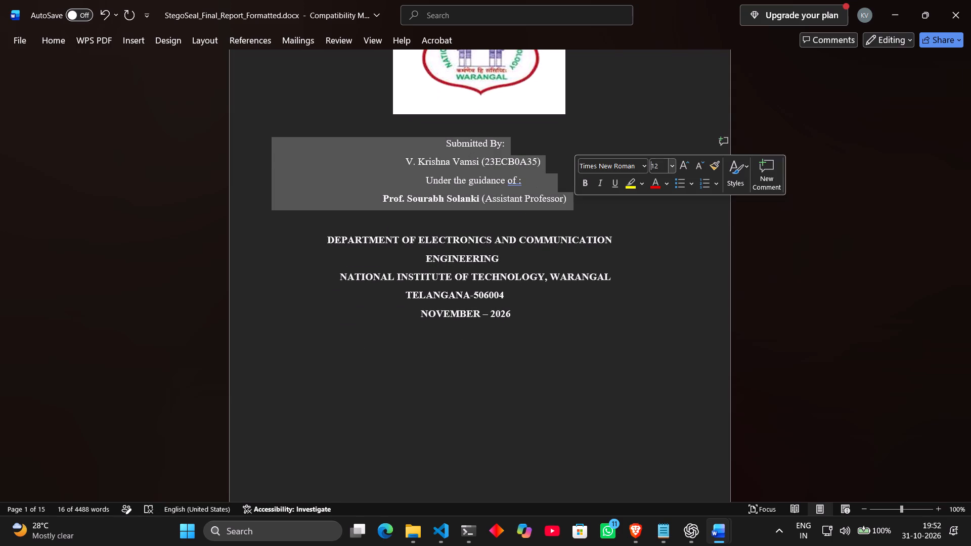
pyautogui.press('BackSpace')
pyautogui.write('13')
pyautogui.press('Return')
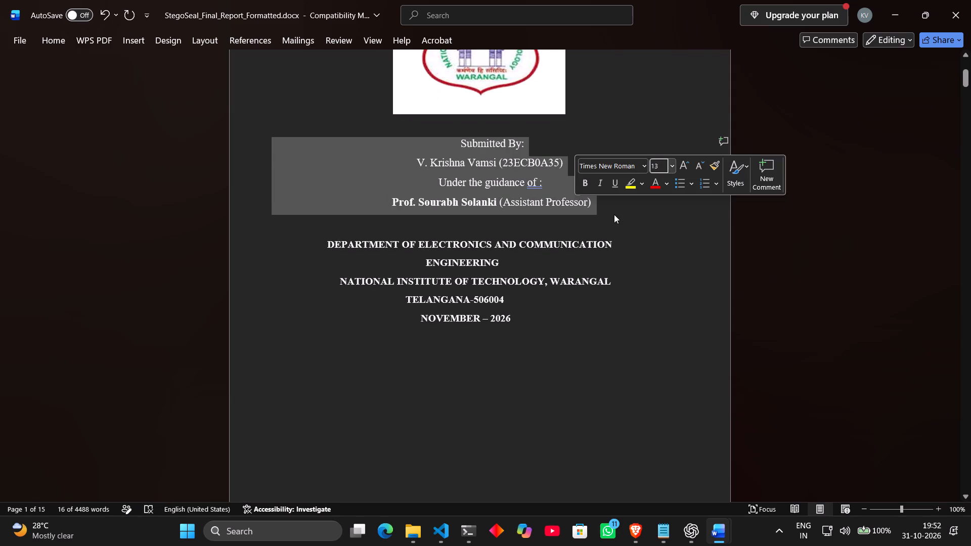
pyautogui.click(618, 213)
# Insert a blank line between the logo and "Submitted By:" on the cover page.
pyautogui.scroll(1, 618, 213)
pyautogui.scroll(1, 553, 206)
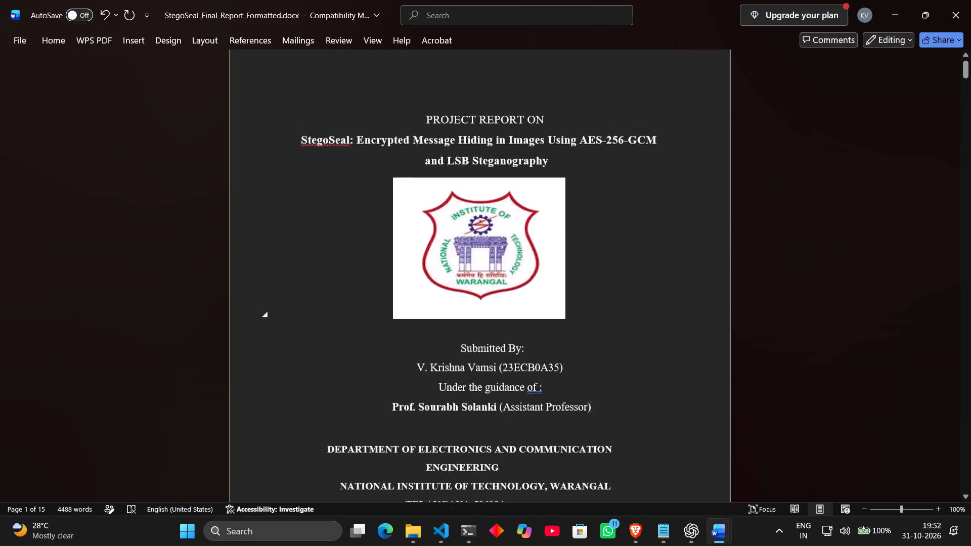
pyautogui.scroll(-1, 355, 186)
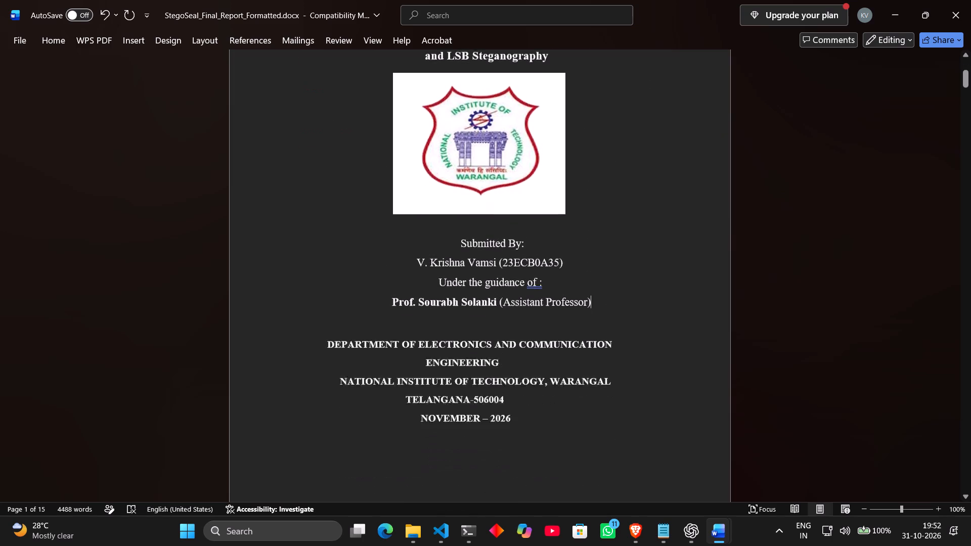
pyautogui.scroll(-1, 355, 186)
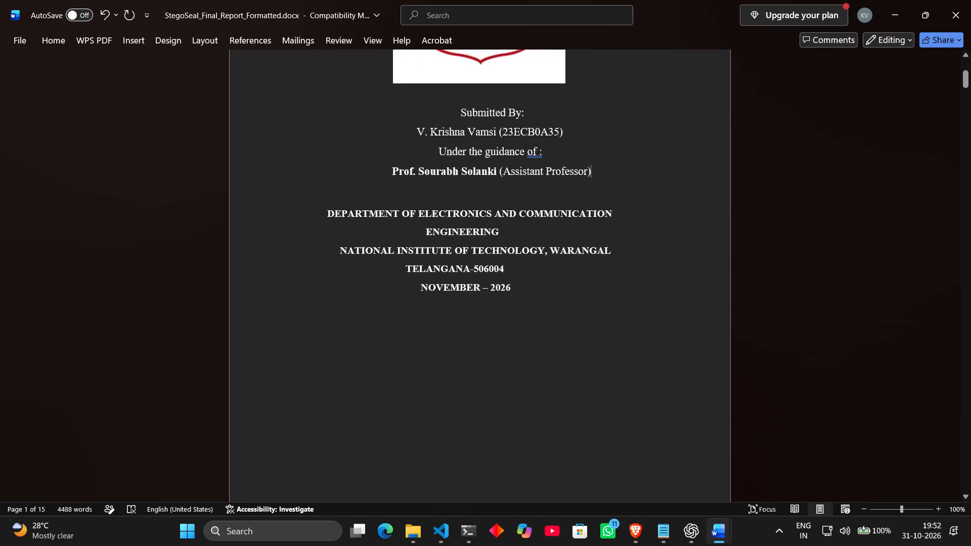
pyautogui.click(543, 105)
pyautogui.click(519, 98)
pyautogui.press('Return')
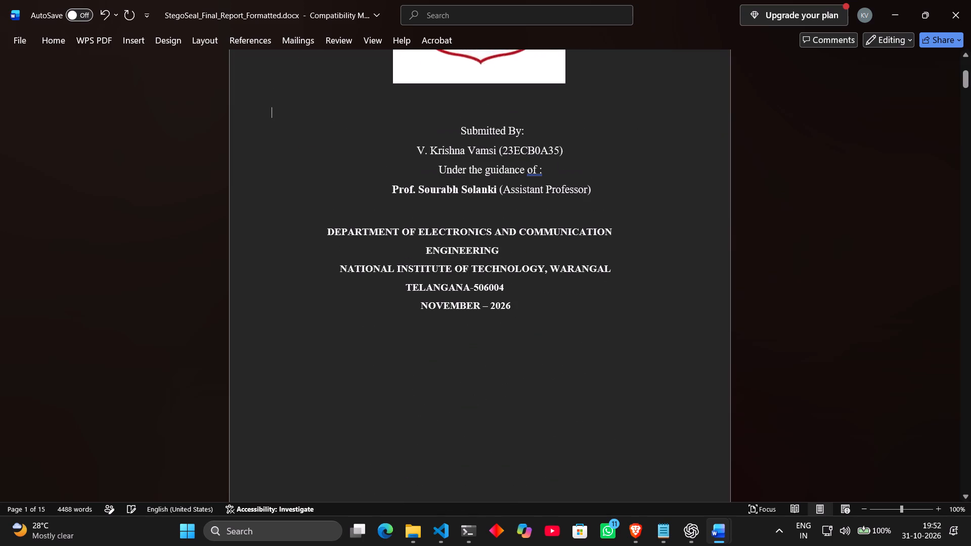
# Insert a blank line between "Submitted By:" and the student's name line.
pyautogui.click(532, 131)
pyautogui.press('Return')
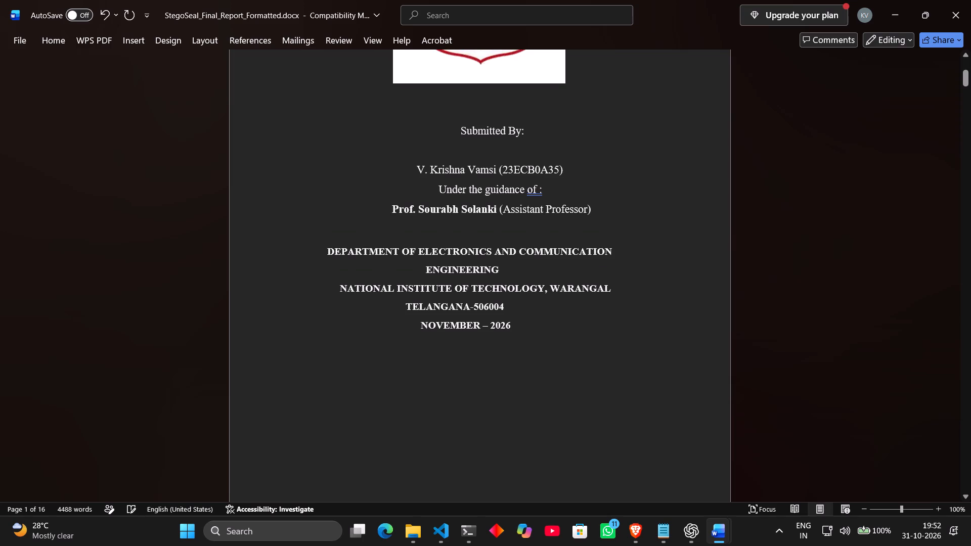
# Insert a blank line between the student's name line and "Under the guidance of :".
pyautogui.click(555, 181)
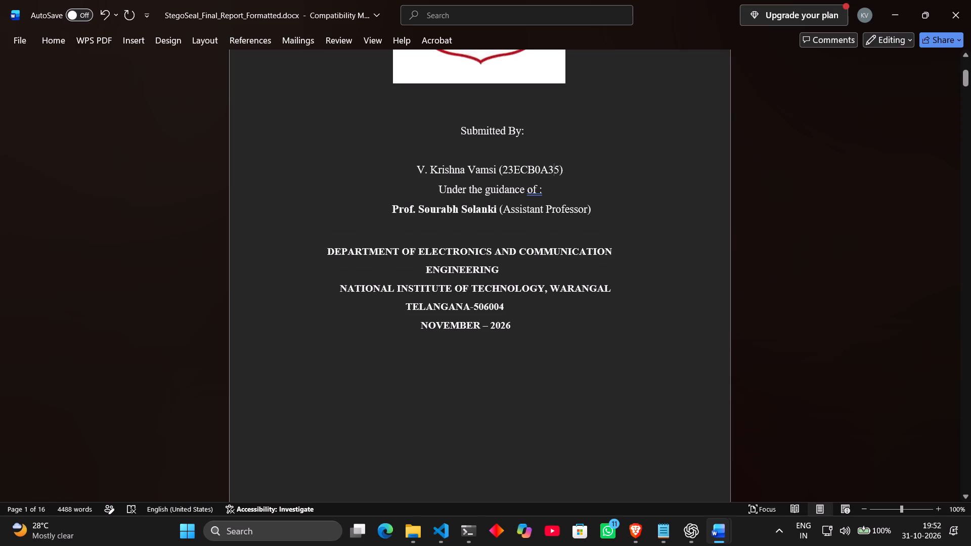
pyautogui.click(565, 177)
pyautogui.press('Return')
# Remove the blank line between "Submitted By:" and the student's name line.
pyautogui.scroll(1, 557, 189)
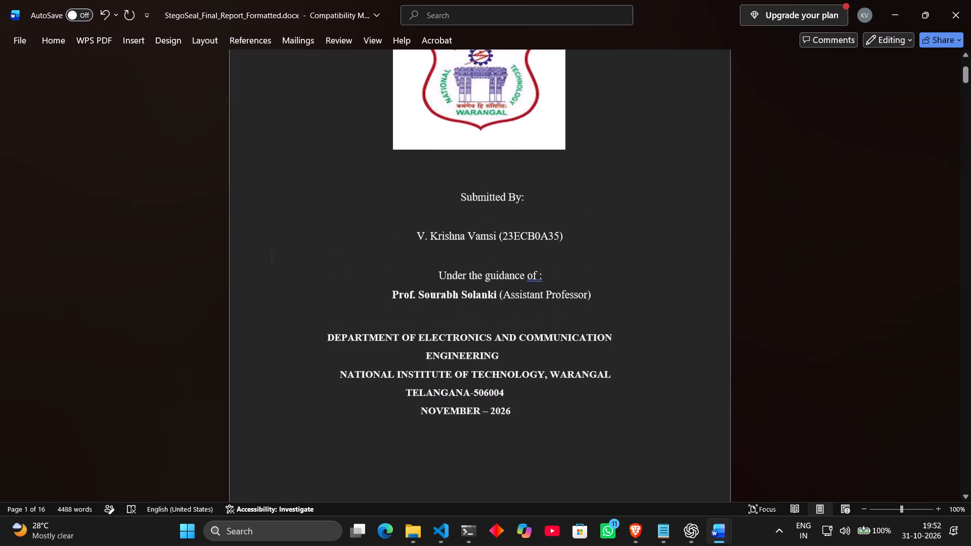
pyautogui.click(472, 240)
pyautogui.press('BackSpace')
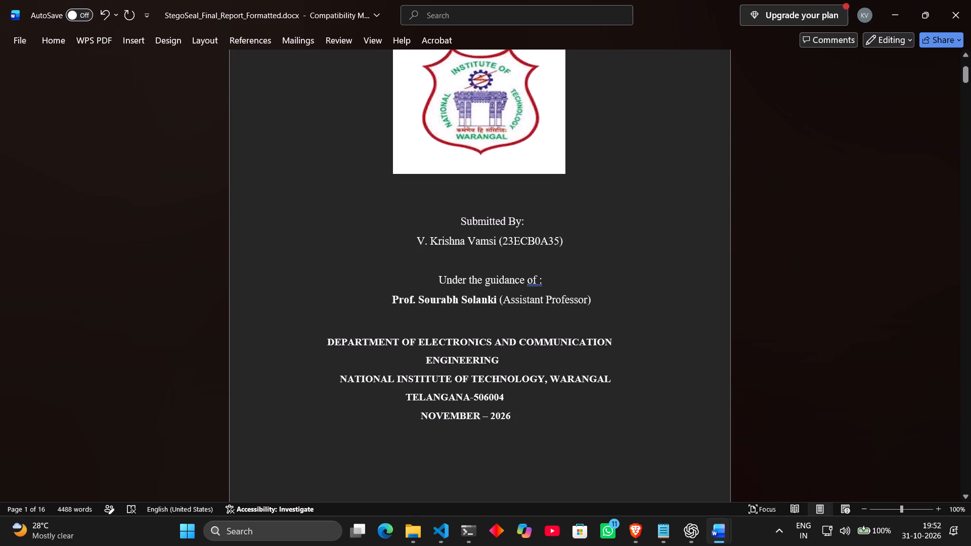
# Set the font size to 14 for the cover lines from "DEPARTMENT OF ELECTRONICS AND COMMUNICATION" through "NOVEMBER – 2026".
pyautogui.click(357, 330)
pyautogui.moveTo(326, 336); pyautogui.dragTo(526, 427)
pyautogui.click(624, 388)
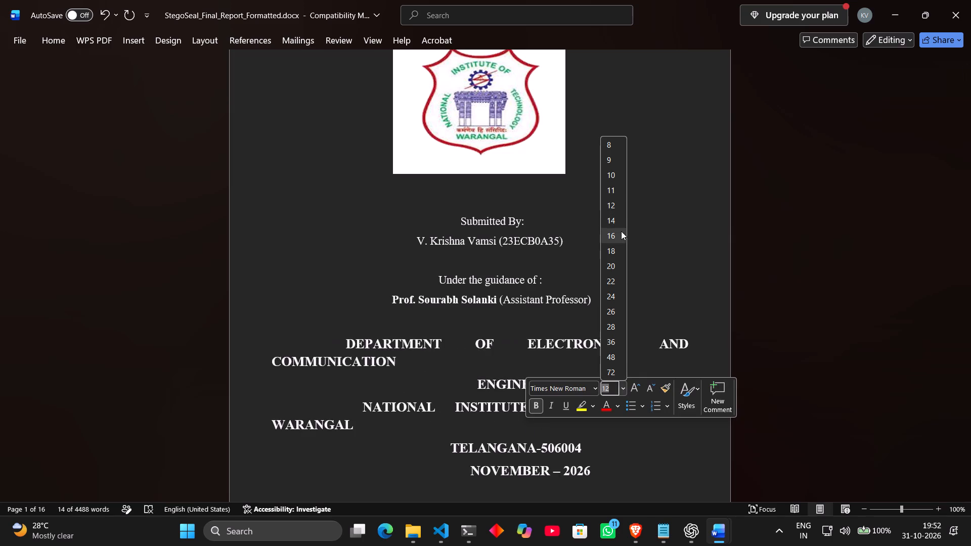
pyautogui.click(613, 224)
pyautogui.click(492, 347)
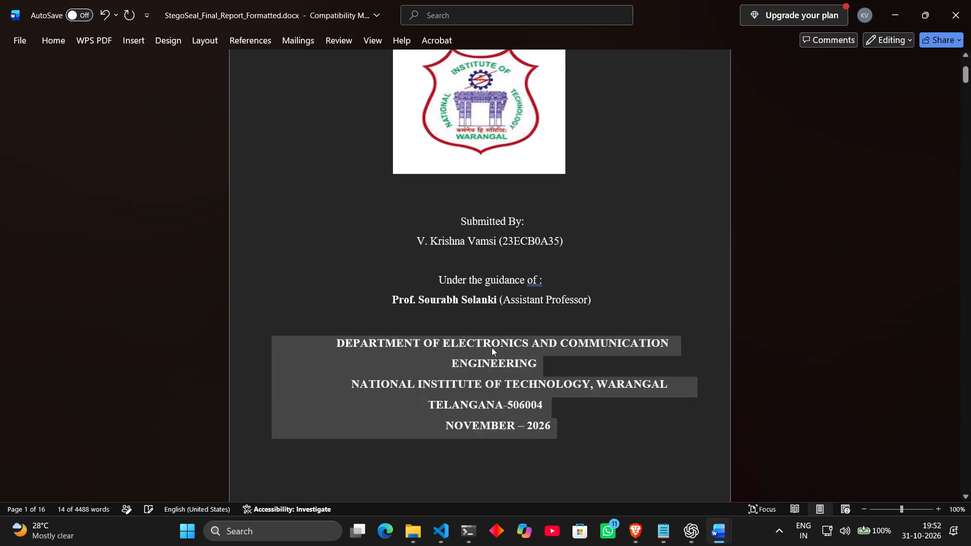
# Remove eight leading spaces before "DEPARTMENT OF ELECTRONICS AND COMMUNICATION" to recentre the enlarged line under the logo.
pyautogui.click(332, 346)
pyautogui.press('BackSpace')
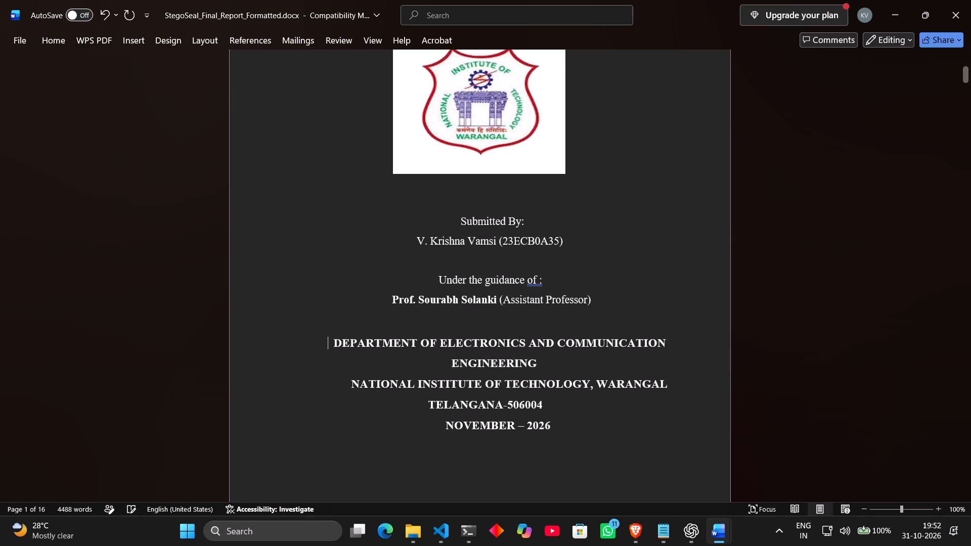
pyautogui.press('BackSpace')
pyautogui.press('BackSpace')
pyautogui.press('BackSpace')
pyautogui.press('BackSpace')
pyautogui.press('BackSpace')
pyautogui.press('BackSpace')
pyautogui.press('BackSpace')
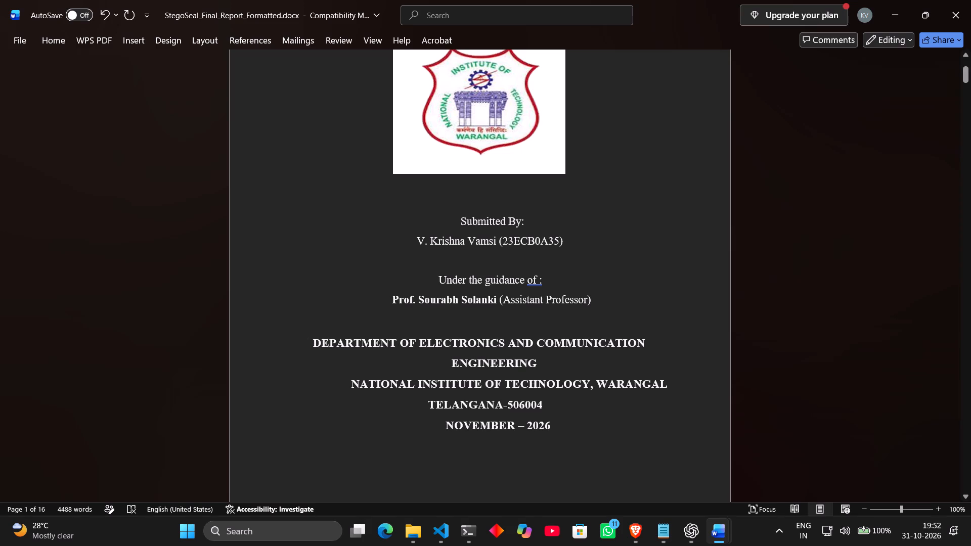
# Remove four leading spaces before "ENGINEERING" to recentre it under the department line.
pyautogui.click(450, 362)
pyautogui.press('BackSpace')
pyautogui.press('BackSpace')
pyautogui.press('BackSpace')
pyautogui.press('BackSpace')
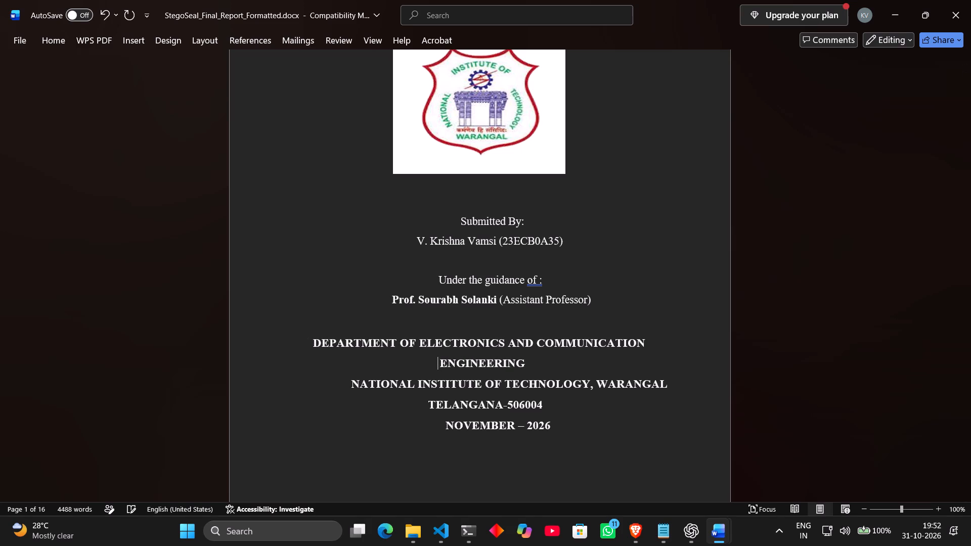
# Remove eight leading spaces before "NATIONAL INSTITUTE OF TECHNOLOGY, WARANGAL" to bring it closer to centre under the department lines.
pyautogui.click(348, 382)
pyautogui.press('BackSpace')
pyautogui.press('BackSpace')
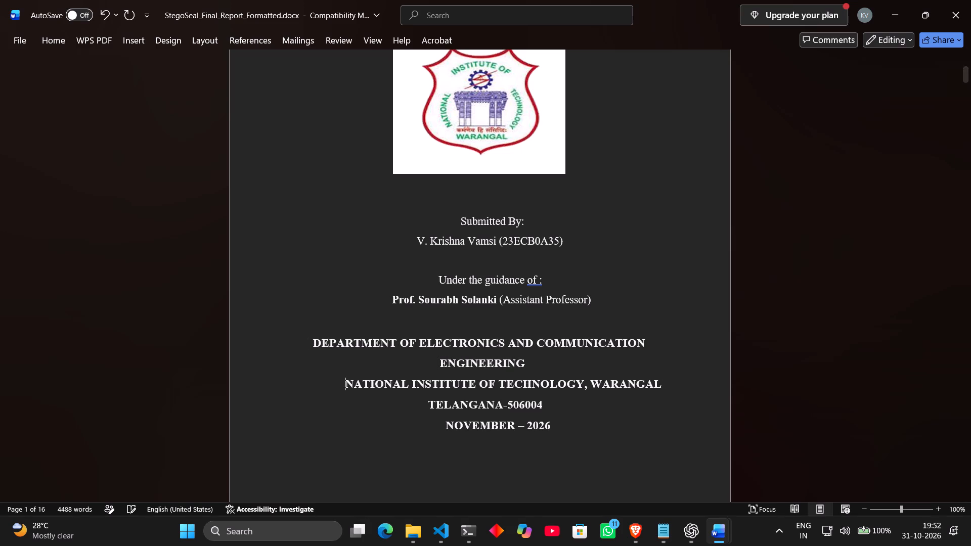
pyautogui.press('BackSpace')
pyautogui.press('BackSpace')
pyautogui.press('BackSpace')
pyautogui.press('BackSpace')
pyautogui.press('BackSpace')
pyautogui.press('BackSpace')
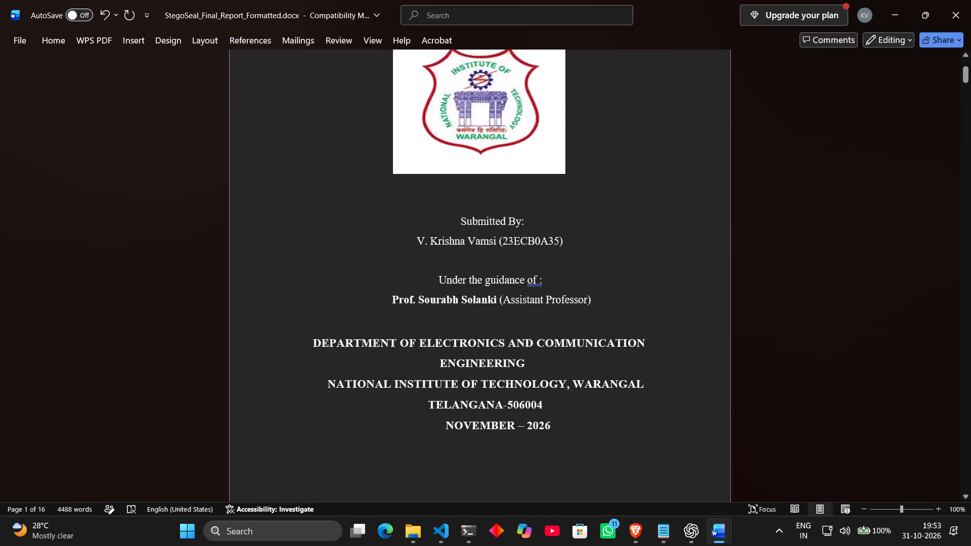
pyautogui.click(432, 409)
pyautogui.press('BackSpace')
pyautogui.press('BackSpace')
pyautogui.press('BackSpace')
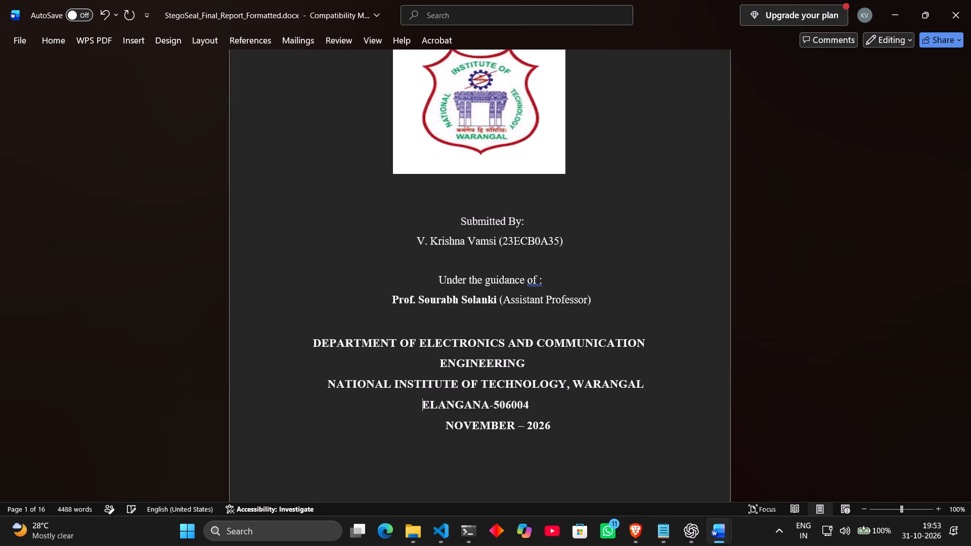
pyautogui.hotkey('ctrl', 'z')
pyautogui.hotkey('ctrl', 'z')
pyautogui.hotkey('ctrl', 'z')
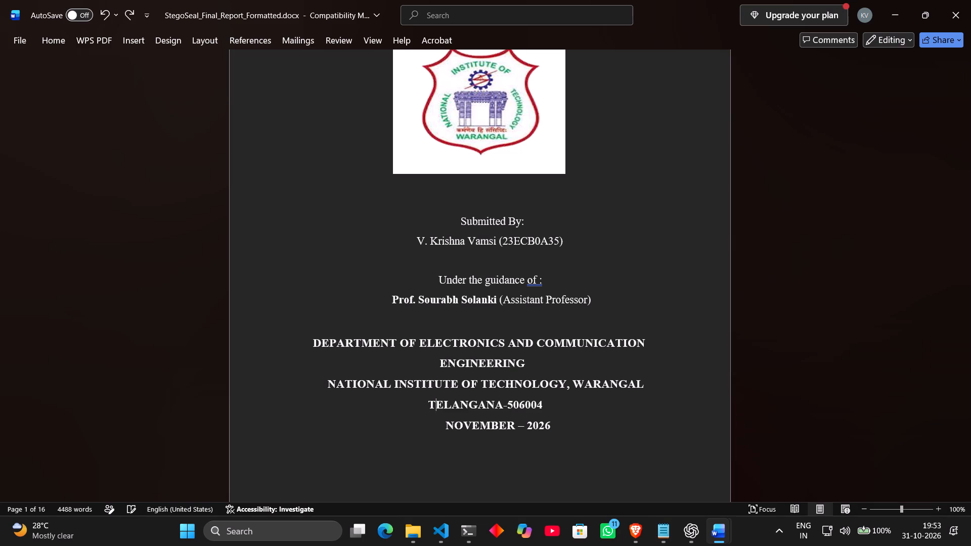
# Remove two leading spaces before "TELANGANA-506004" to recentre it under the institute name.
pyautogui.press('Left')
pyautogui.press('BackSpace')
pyautogui.press('BackSpace')
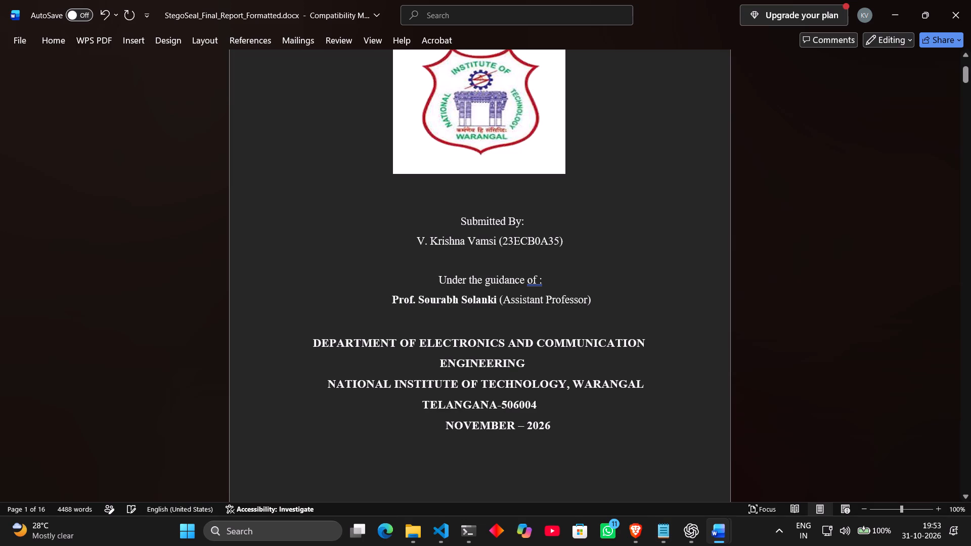
# Remove six leading spaces before "NOVEMBER – 2026" to recentre it under the Telangana line.
pyautogui.click(443, 426)
pyautogui.press('BackSpace')
pyautogui.press('BackSpace')
pyautogui.press('BackSpace')
pyautogui.press('BackSpace')
pyautogui.press('BackSpace')
pyautogui.press('BackSpace')
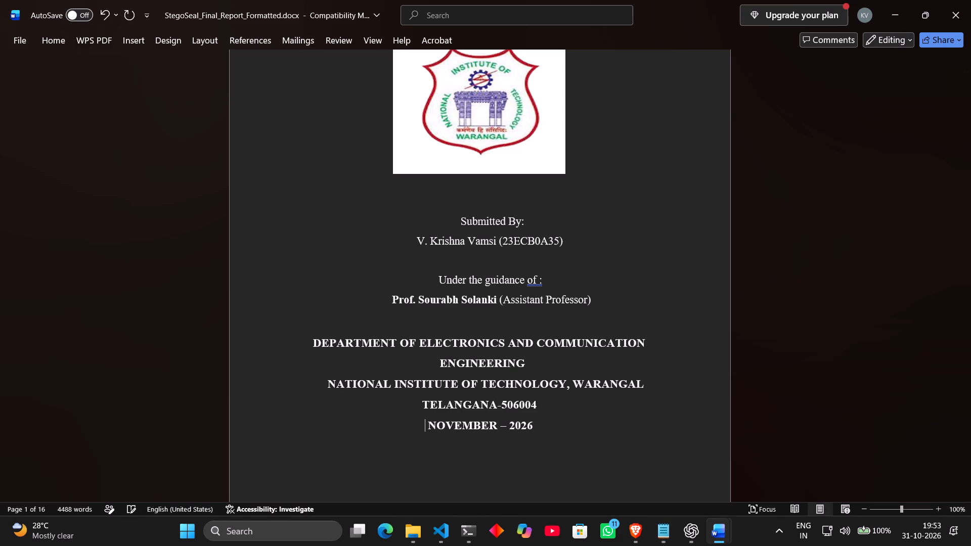
# Review the cover page layout and the report's body pages from the Abstract through section 3, AES-256-GCM Theory.
pyautogui.scroll(2, 522, 401)
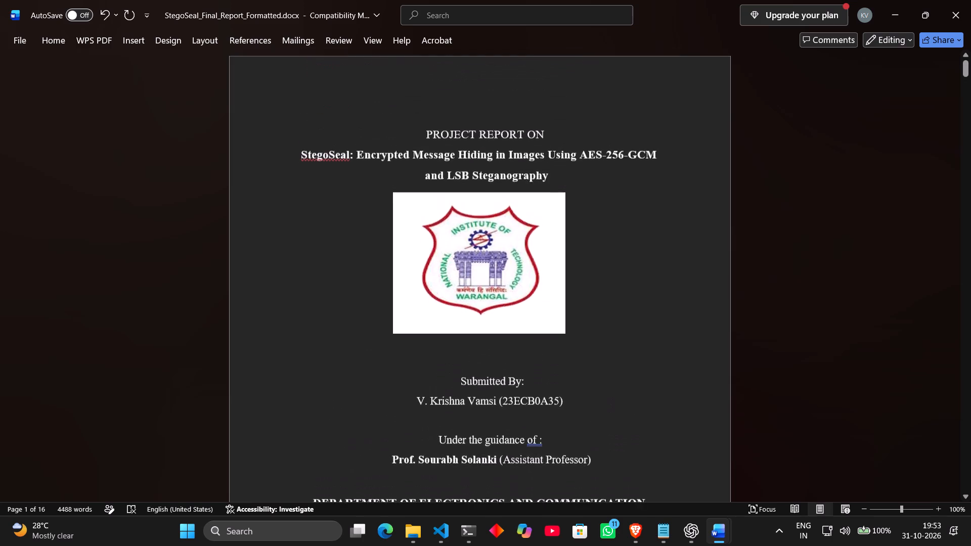
pyautogui.scroll(-4, 522, 401)
pyautogui.scroll(-1, 476, 384)
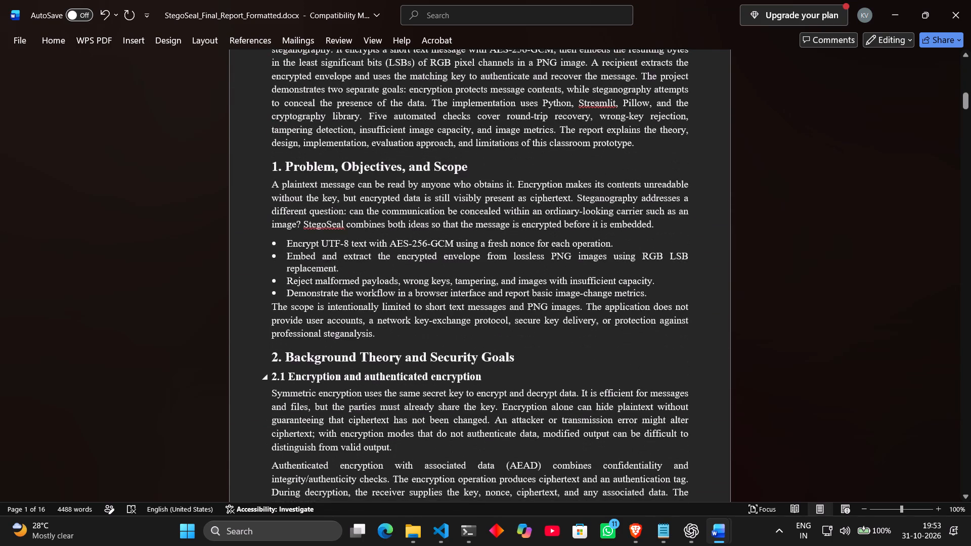
pyautogui.scroll(-4, 476, 384)
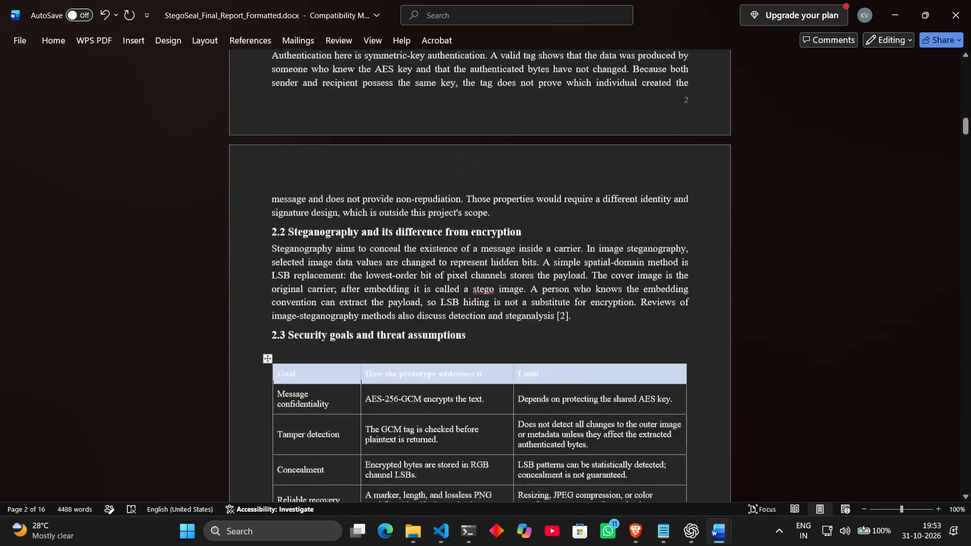
pyautogui.scroll(-2, 476, 384)
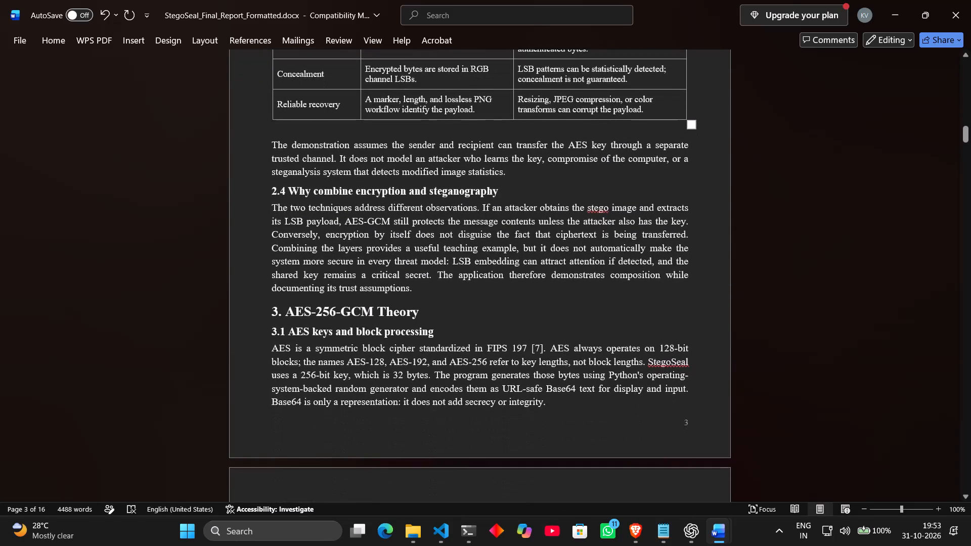
pyautogui.scroll(-1, 476, 384)
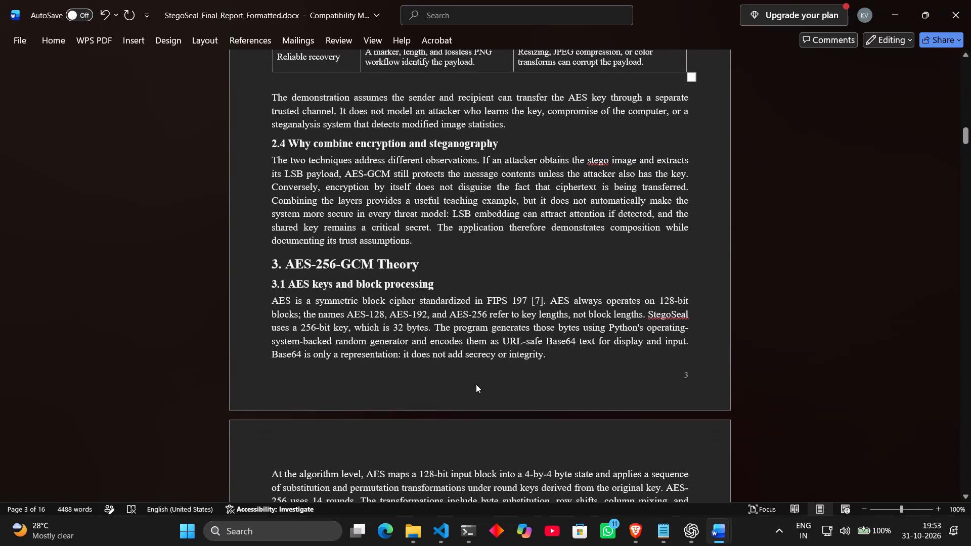
pyautogui.scroll(-4, 476, 384)
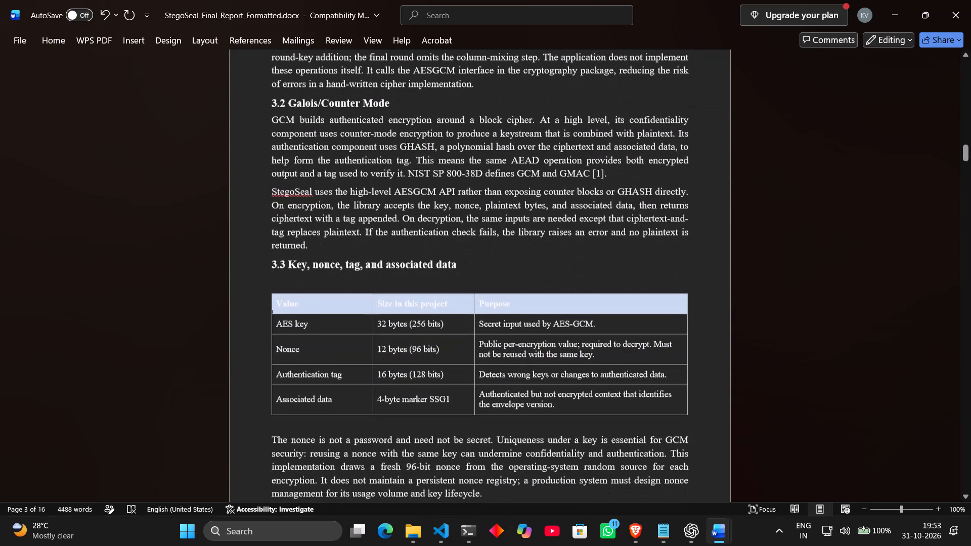
pyautogui.scroll(-1, 384, 359)
pyautogui.scroll(-1, 445, 349)
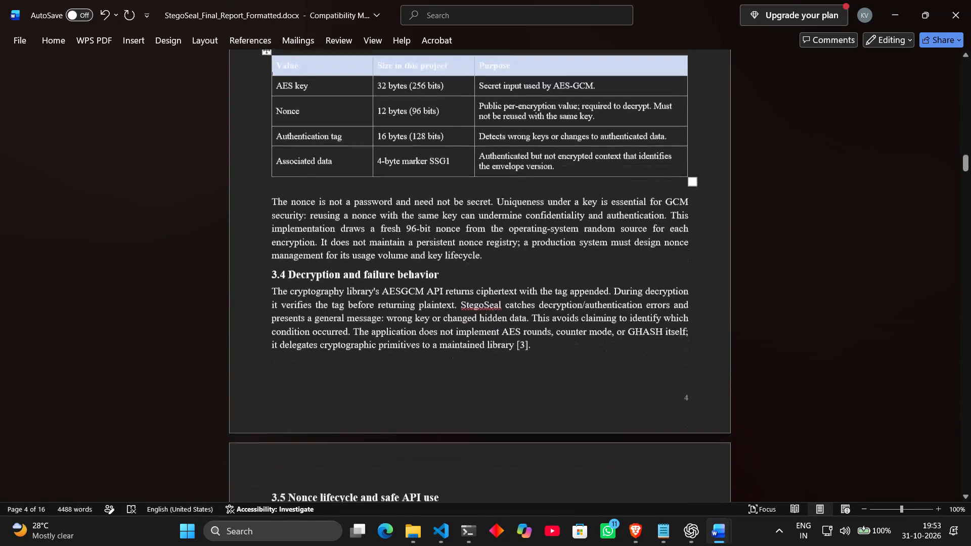
# Review sections 4 to 6 of the report, checking the LSB theory, the data flow and the envelope layout table.
pyautogui.scroll(-1, 445, 349)
pyautogui.scroll(-3, 502, 347)
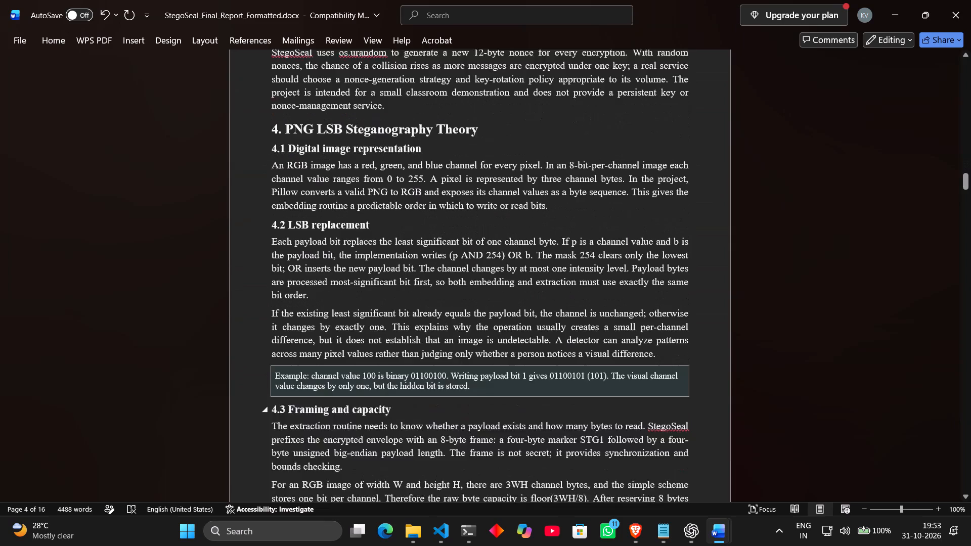
pyautogui.scroll(-3, 502, 347)
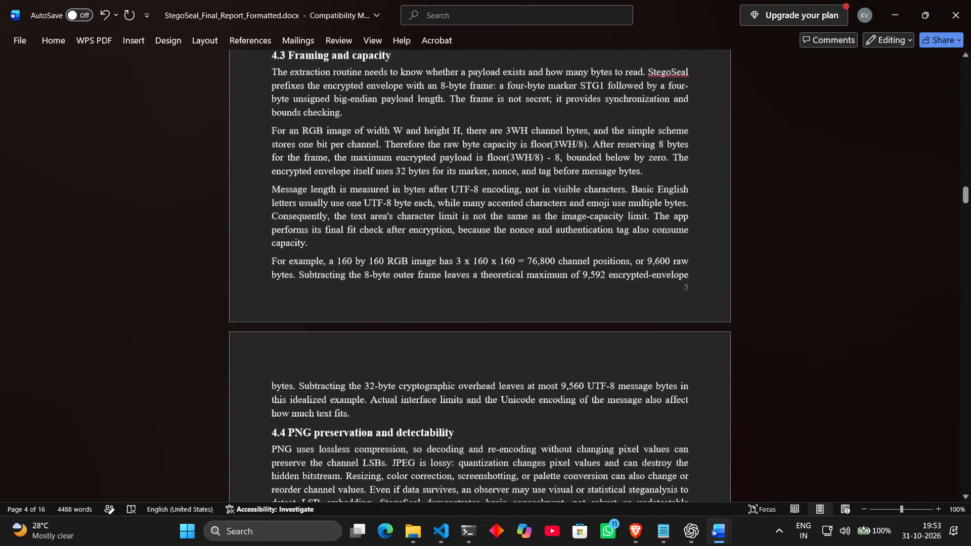
pyautogui.scroll(-4, 502, 347)
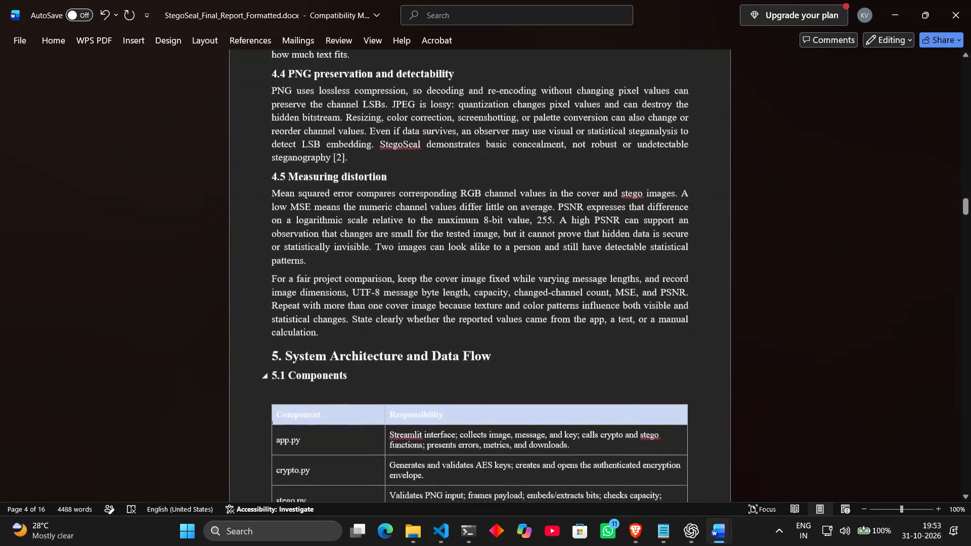
pyautogui.scroll(-1, 496, 372)
pyautogui.scroll(-2, 466, 399)
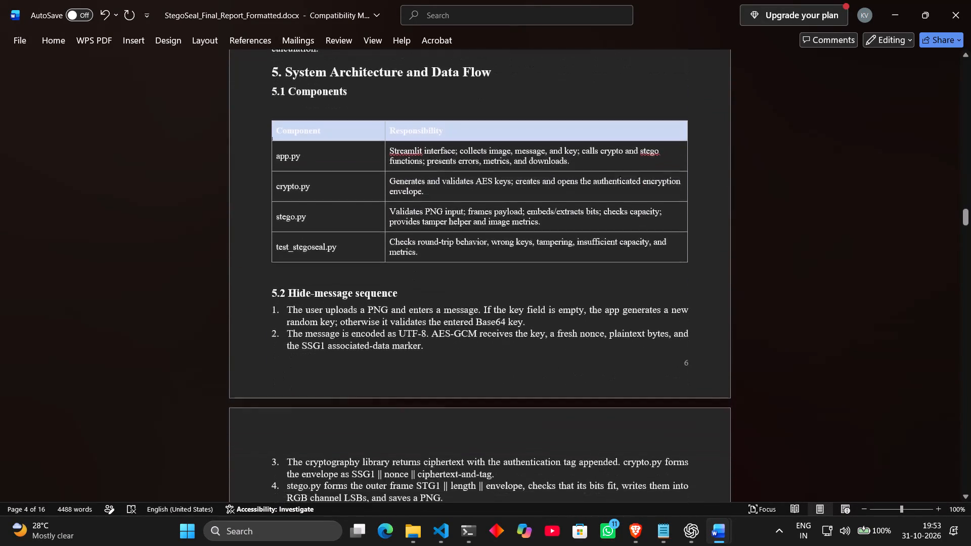
pyautogui.scroll(-2, 466, 399)
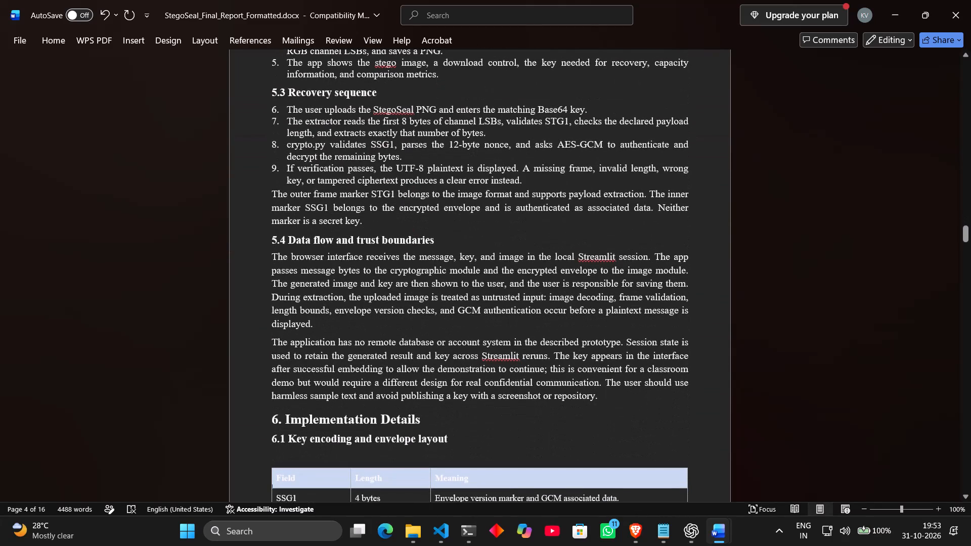
pyautogui.scroll(-3, 466, 399)
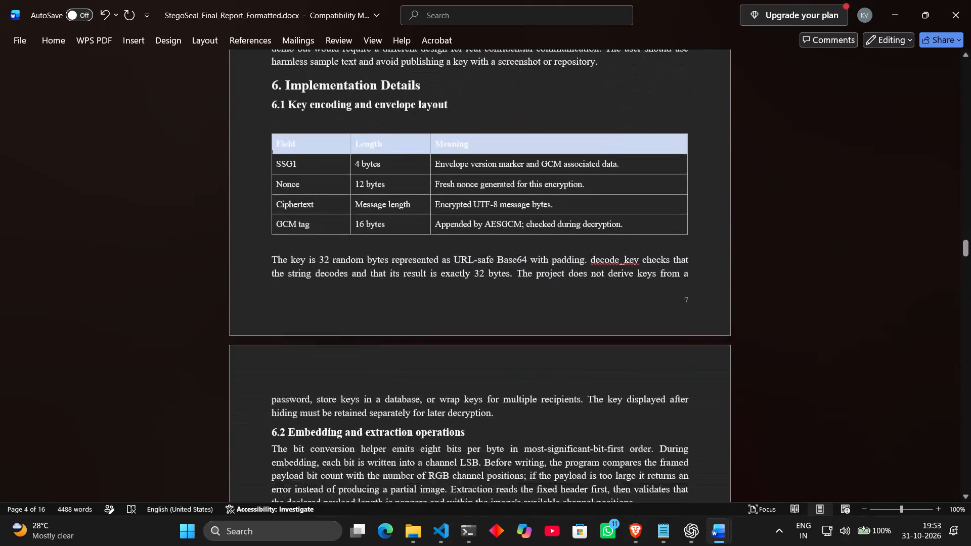
# Widen the pseudocode table in section 6.4 slightly so its left edge lines up with the body text margin.
pyautogui.scroll(-2, 466, 399)
pyautogui.scroll(-2, 424, 421)
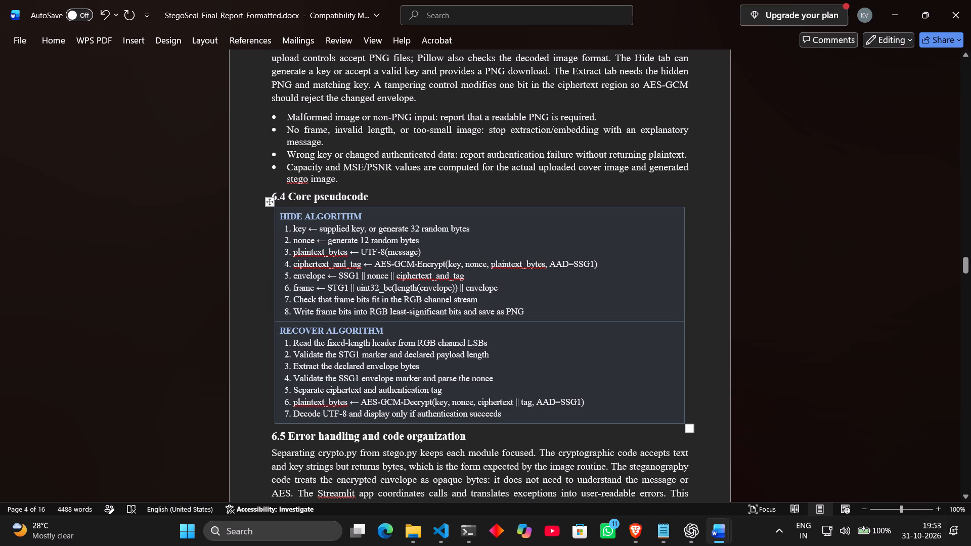
pyautogui.moveTo(274, 253); pyautogui.dragTo(269, 254)
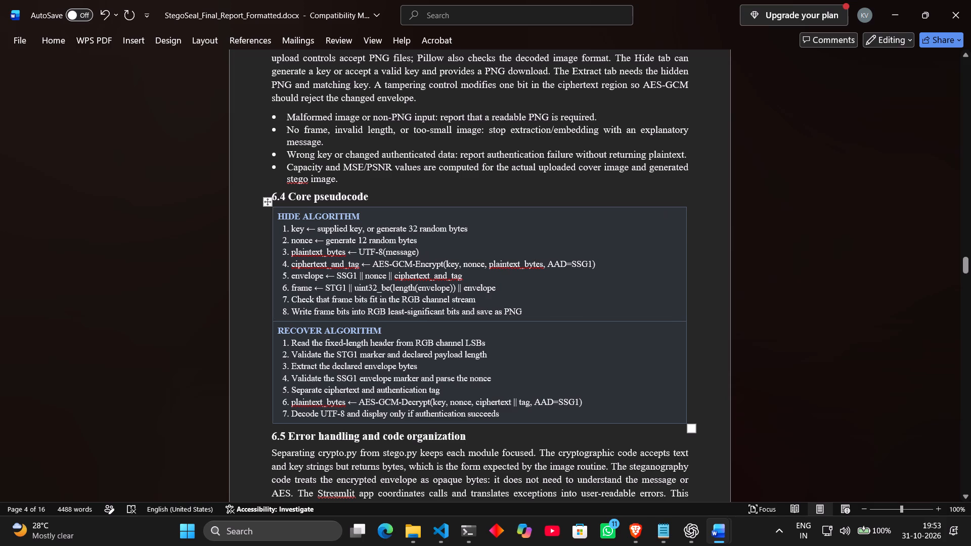
# Shift the left edge of the test case table in section 7.1 inward, closer to the body text margin.
pyautogui.scroll(-1, 588, 296)
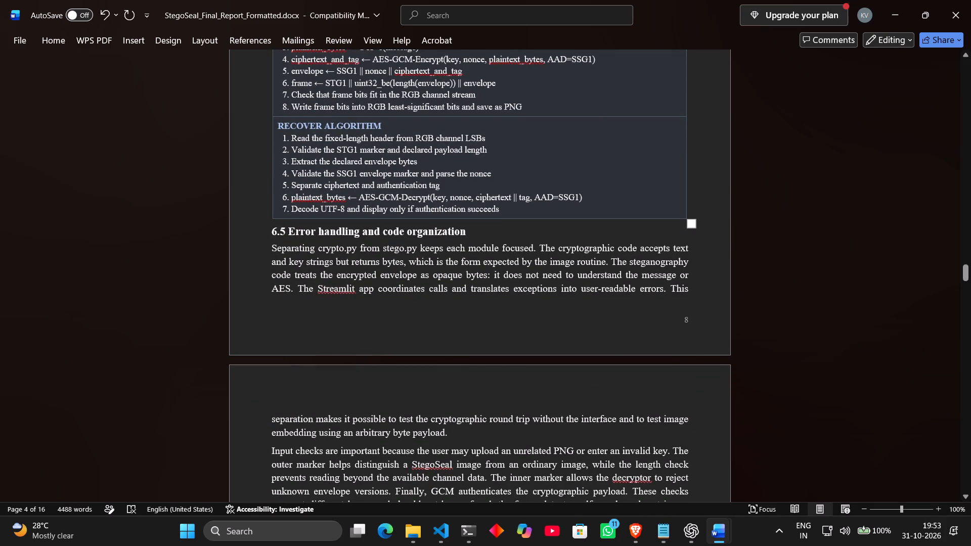
pyautogui.scroll(-1, 506, 280)
pyautogui.scroll(-2, 450, 323)
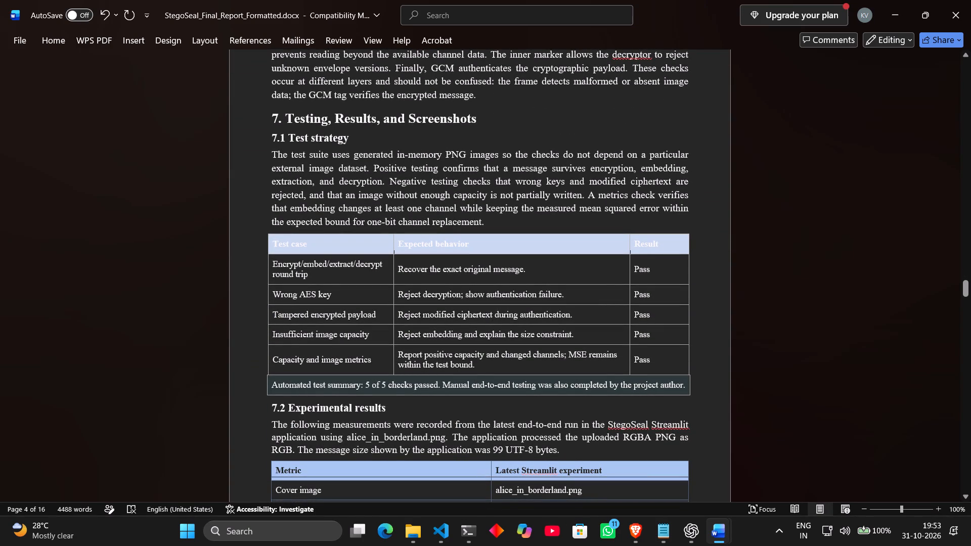
pyautogui.click(268, 304)
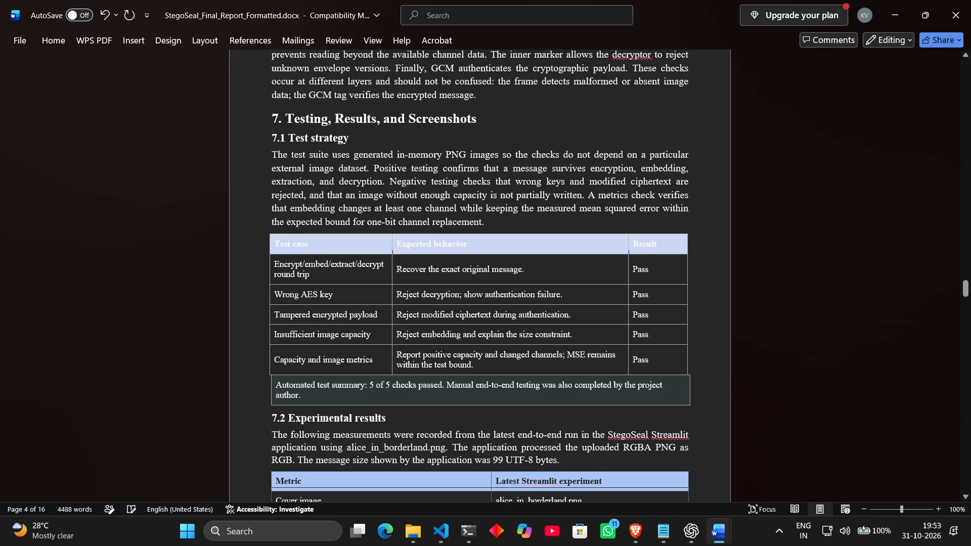
# Examine sections 7.1 to 7.3, checking how the results table breaks across pages and how Figure 1 is placed.
pyautogui.scroll(-1, 451, 335)
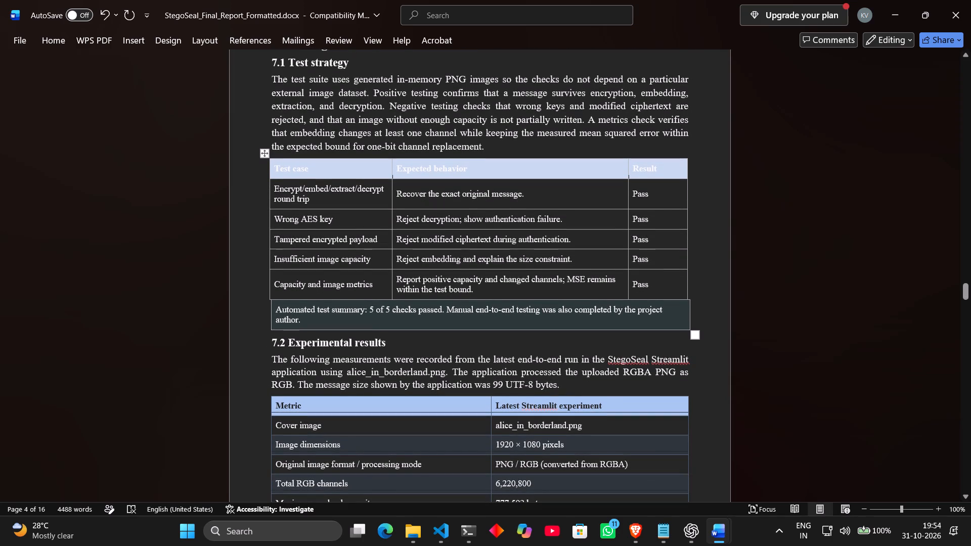
pyautogui.scroll(-2, 427, 380)
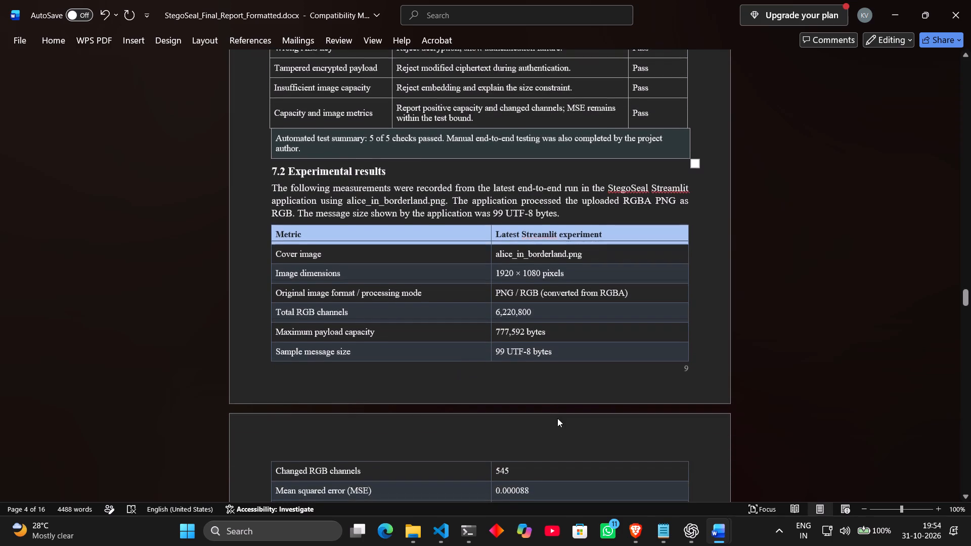
pyautogui.scroll(-1, 557, 418)
pyautogui.scroll(3, 557, 418)
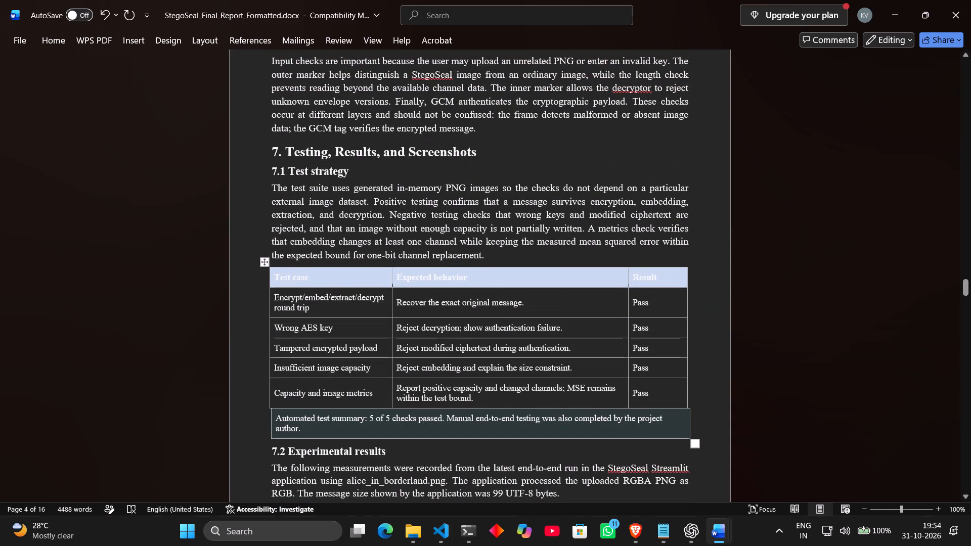
pyautogui.scroll(-2, 557, 418)
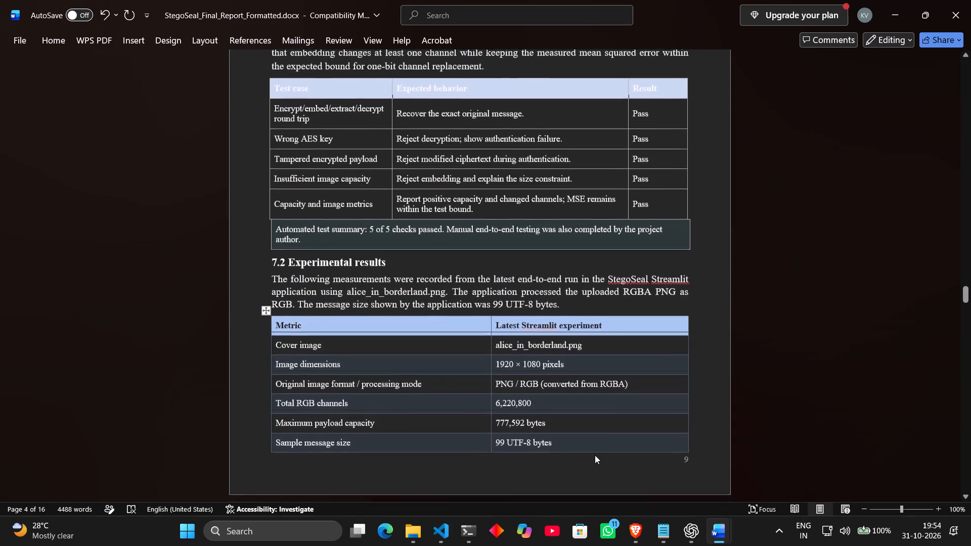
pyautogui.scroll(-1, 595, 455)
pyautogui.scroll(-2, 484, 426)
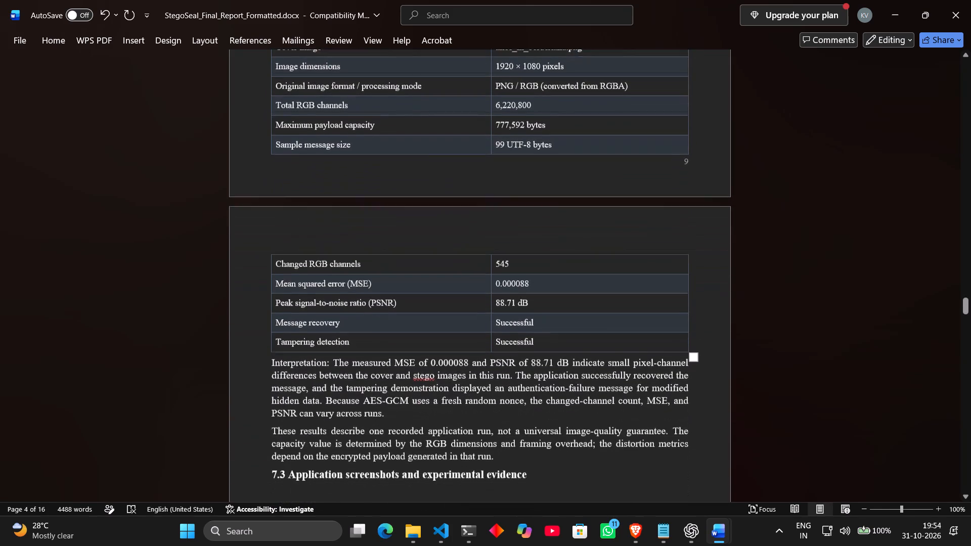
pyautogui.scroll(-1, 484, 426)
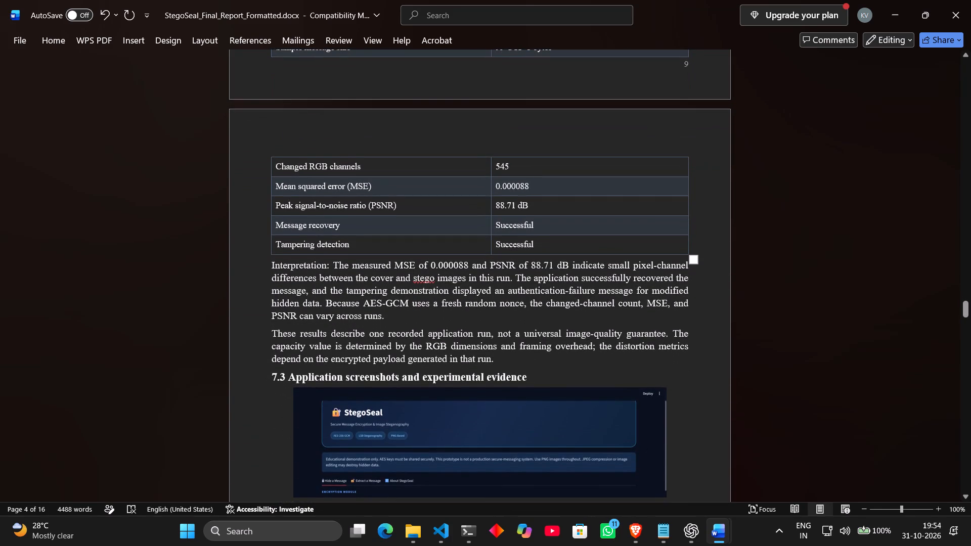
pyautogui.scroll(-1, 435, 356)
pyautogui.click(502, 271)
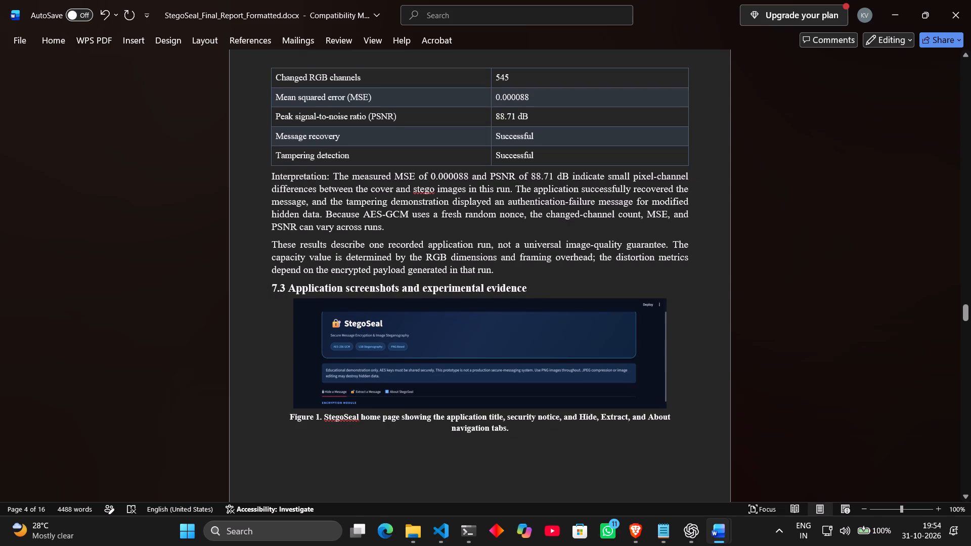
pyautogui.scroll(-2, 502, 271)
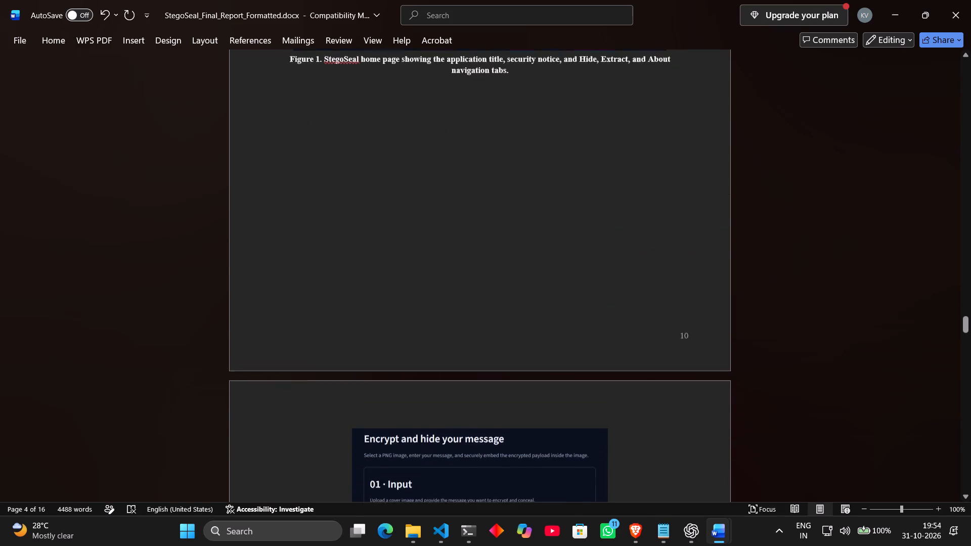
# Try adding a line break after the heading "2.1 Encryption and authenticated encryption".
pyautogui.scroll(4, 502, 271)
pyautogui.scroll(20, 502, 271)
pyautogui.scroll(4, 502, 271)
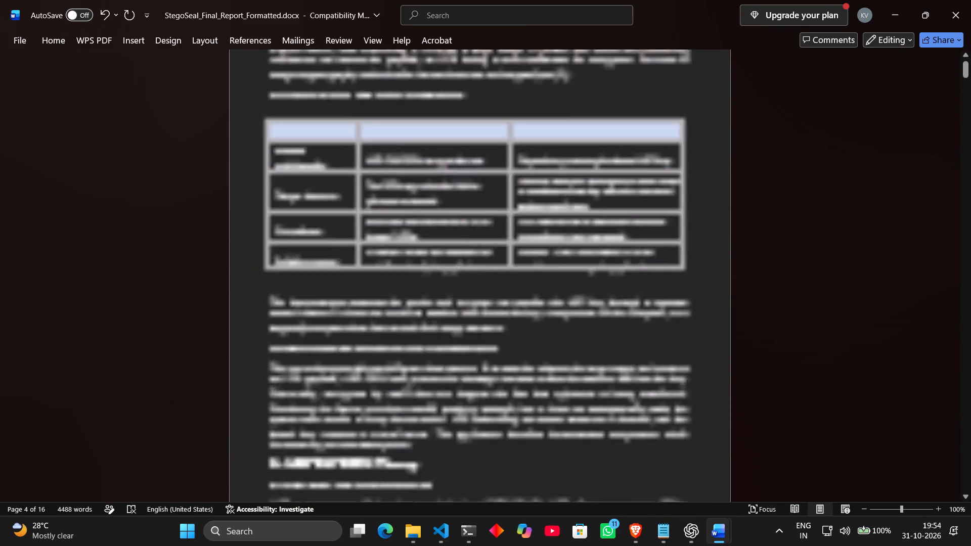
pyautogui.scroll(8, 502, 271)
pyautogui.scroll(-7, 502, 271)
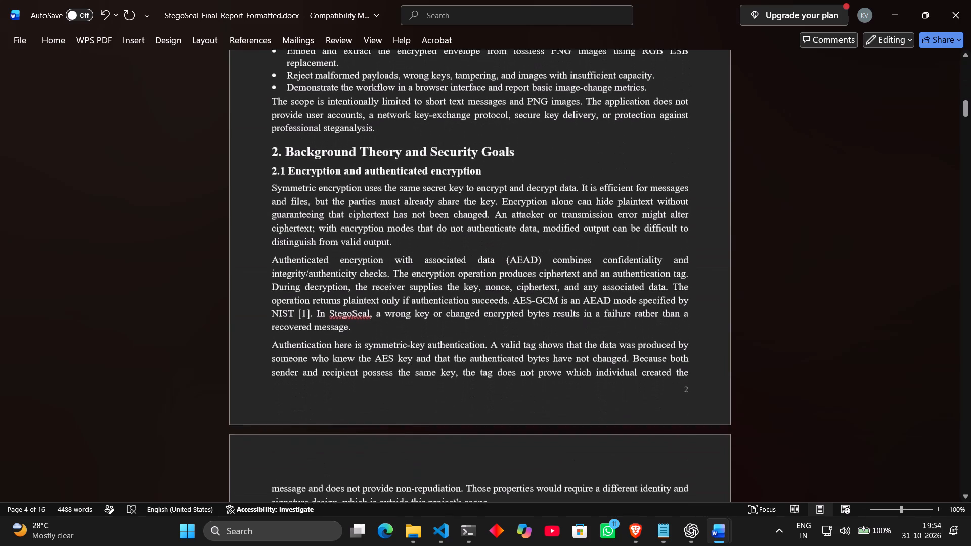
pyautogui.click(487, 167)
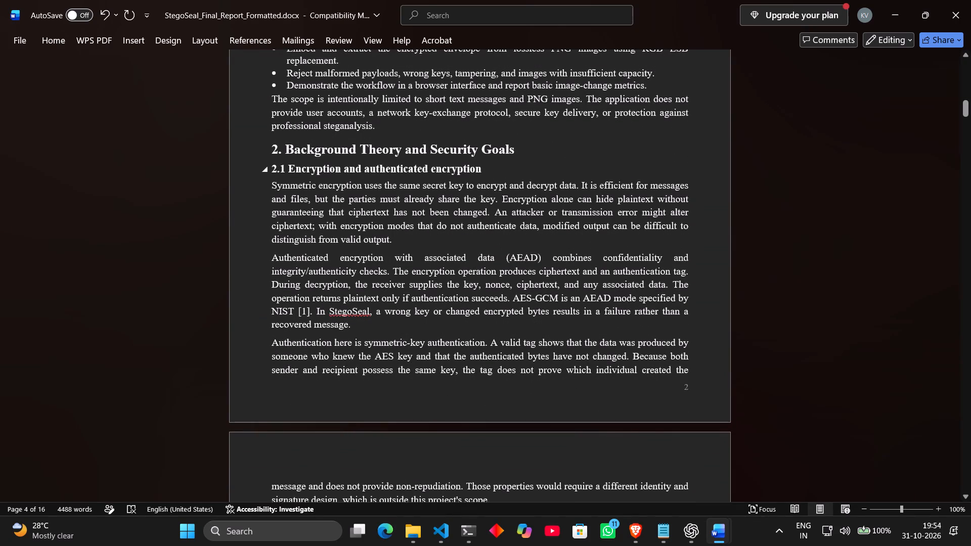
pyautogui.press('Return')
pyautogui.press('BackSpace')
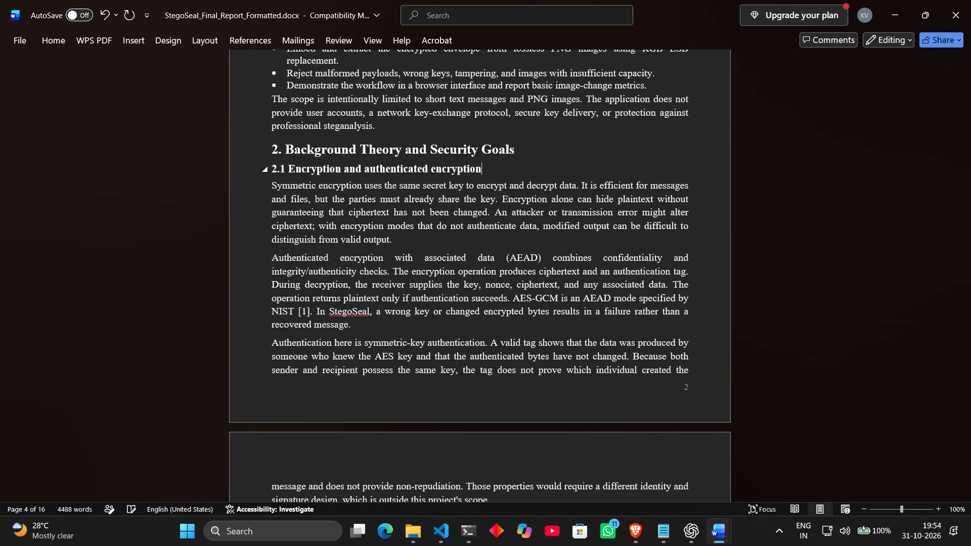
# Delete "Theory" and the space before it from the section heading "3. AES-256-GCM Theory".
pyautogui.scroll(-3, 415, 258)
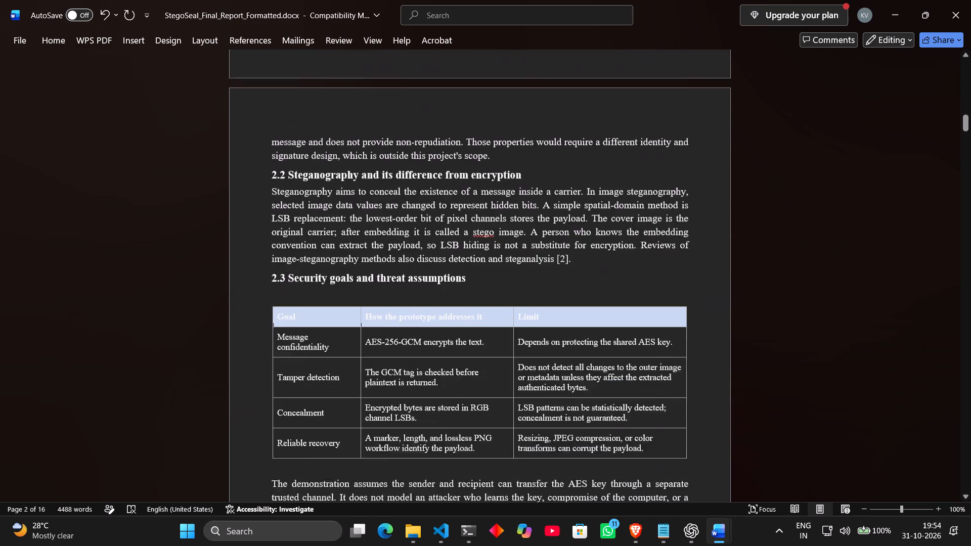
pyautogui.scroll(-1, 415, 258)
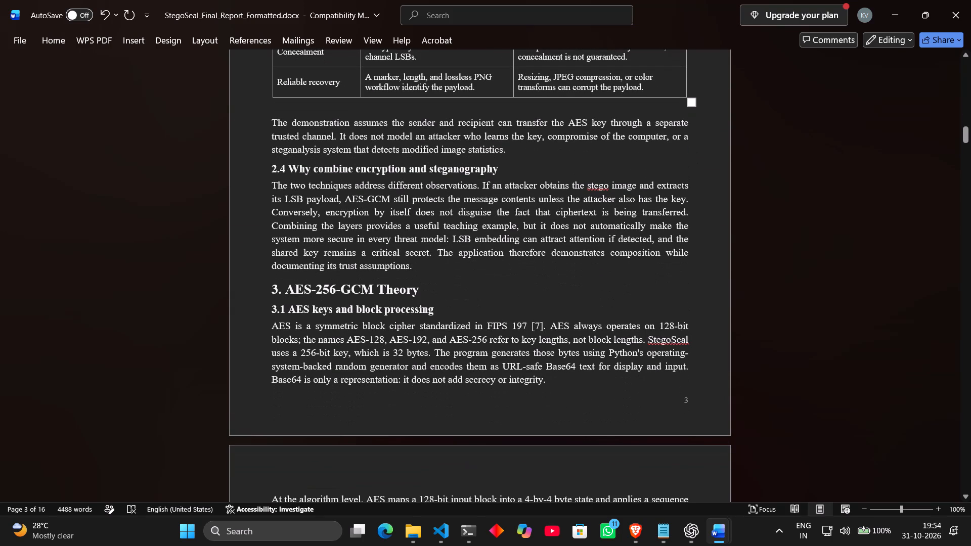
pyautogui.scroll(-6, 415, 258)
pyautogui.scroll(2, 415, 258)
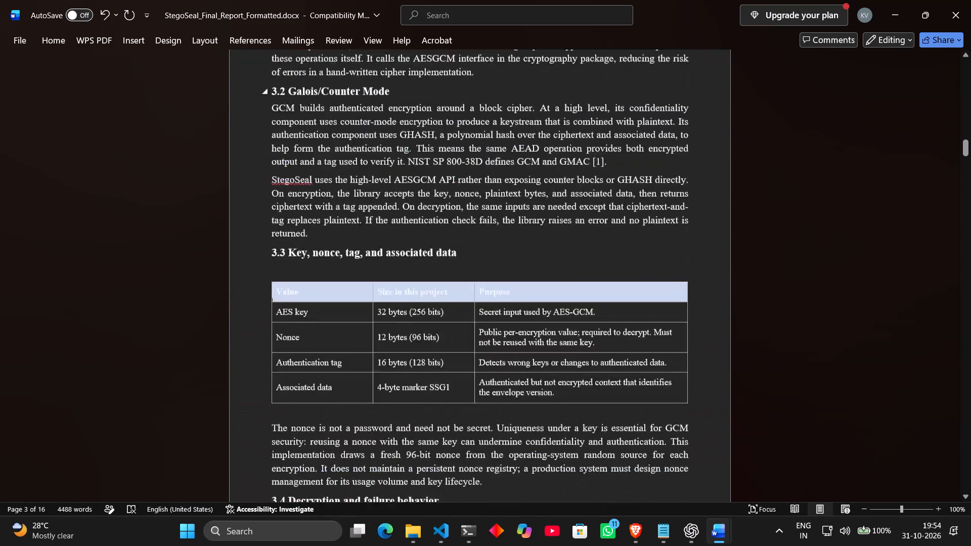
pyautogui.scroll(3, 415, 258)
pyautogui.click(423, 397)
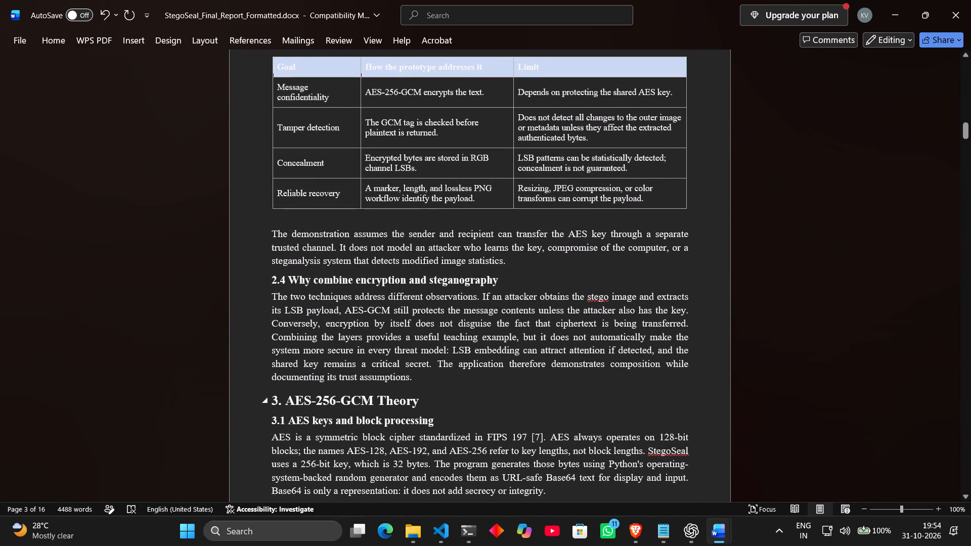
pyautogui.press('BackSpace')
pyautogui.press('BackSpace')
pyautogui.press('BackSpace')
pyautogui.press('BackSpace')
pyautogui.press('BackSpace')
pyautogui.press('BackSpace')
pyautogui.press('BackSpace')
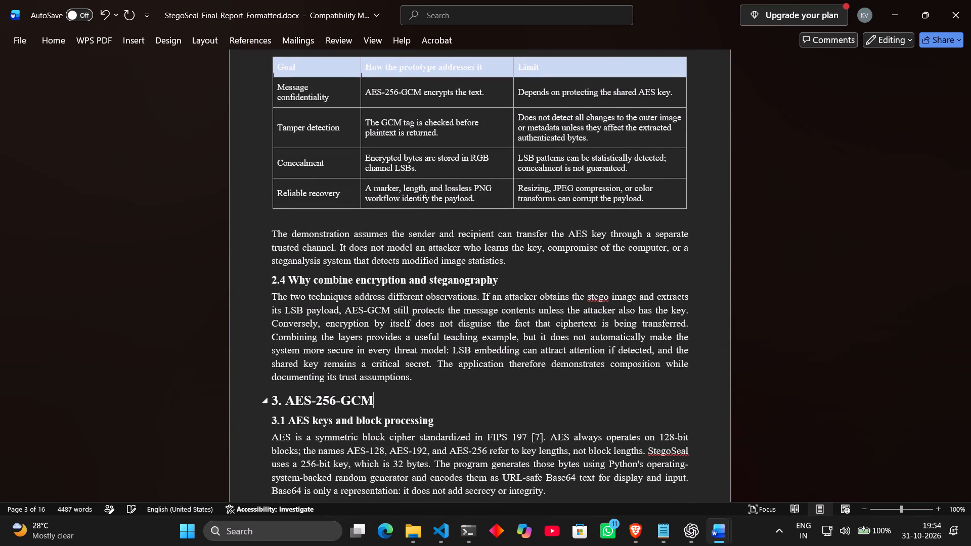
# Review the pages from the Abstract through section 3, checking the headings, text flow and tables.
pyautogui.scroll(3, 423, 397)
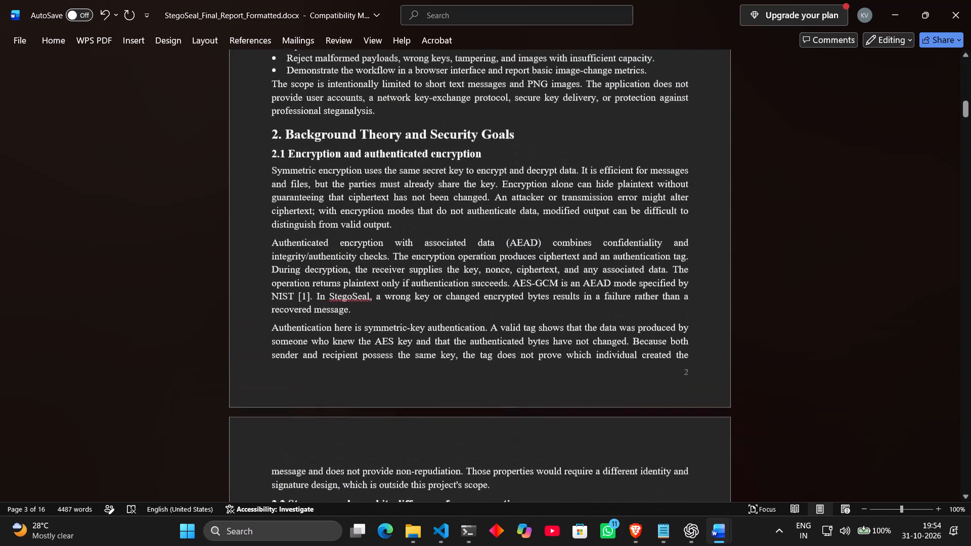
pyautogui.scroll(1, 423, 397)
pyautogui.scroll(3, 555, 377)
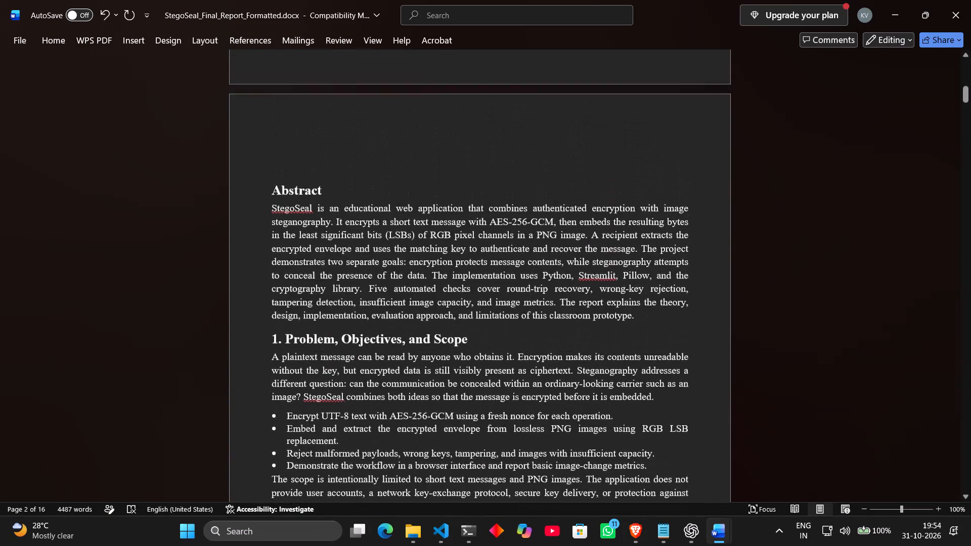
pyautogui.scroll(-9, 555, 377)
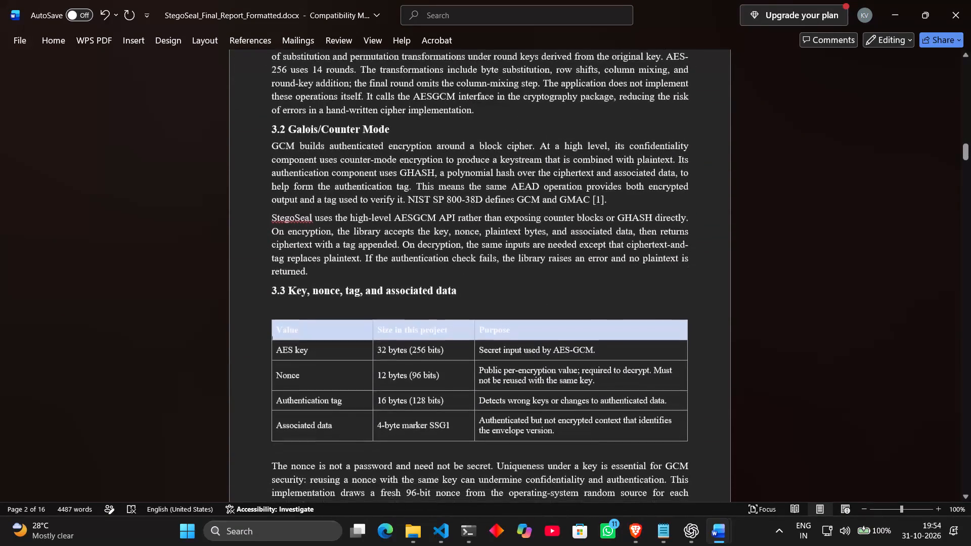
pyautogui.scroll(-2, 491, 355)
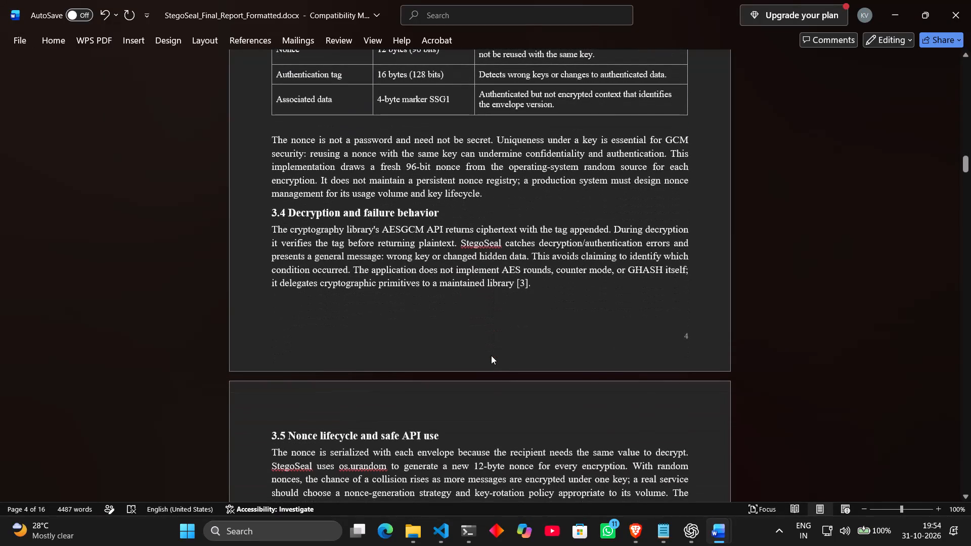
pyautogui.scroll(-3, 491, 355)
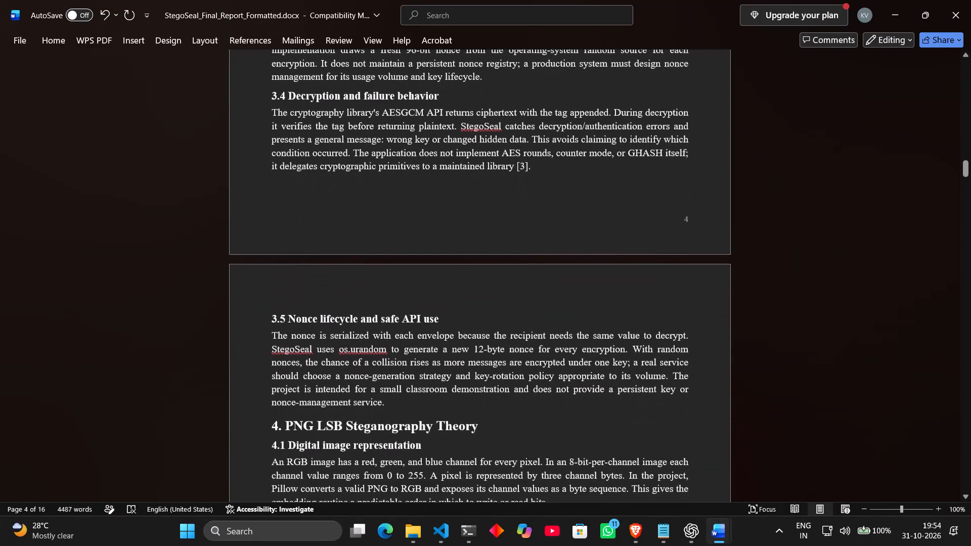
# Examine sections 4 and 5, checking the headings, example box, component table and numbered sequences across page breaks.
pyautogui.scroll(-1, 449, 98)
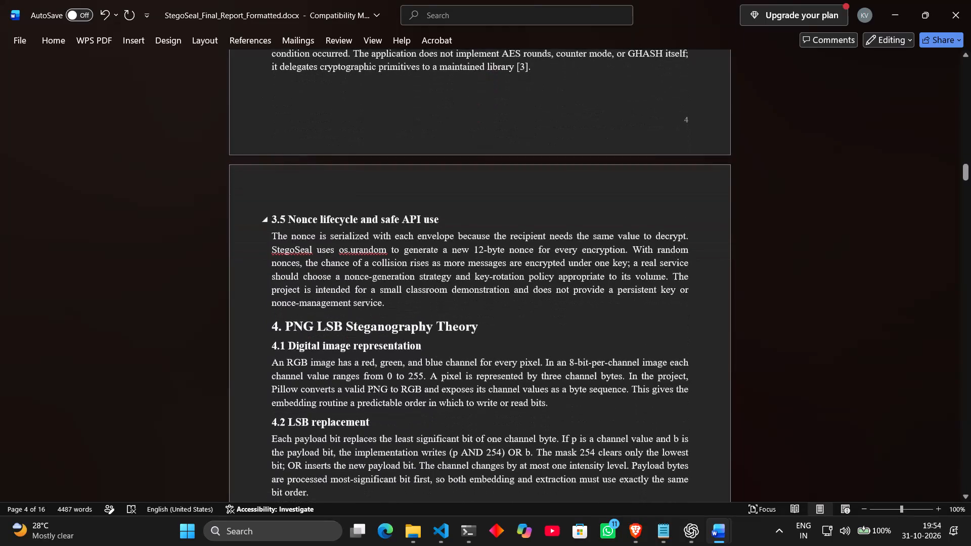
pyautogui.scroll(-2, 423, 228)
pyautogui.scroll(-1, 411, 320)
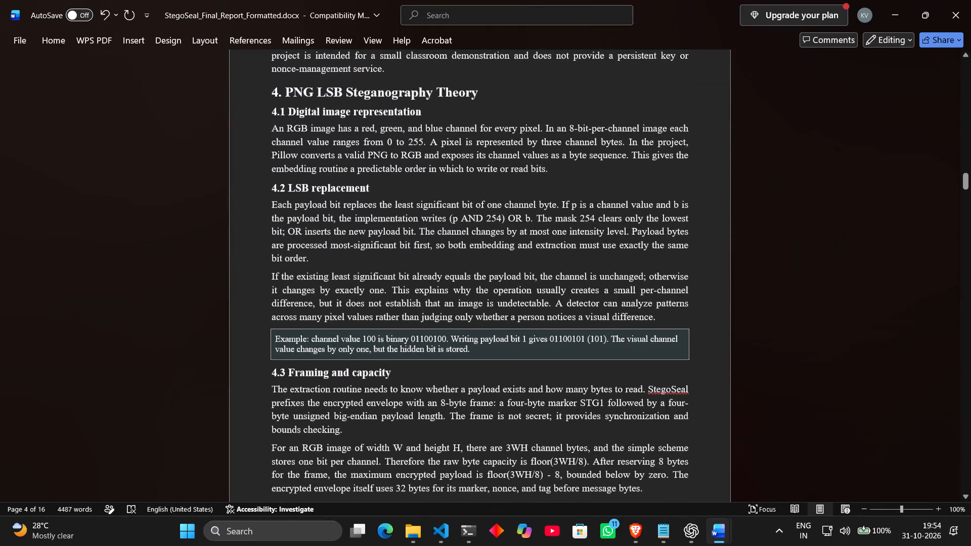
pyautogui.scroll(-2, 409, 360)
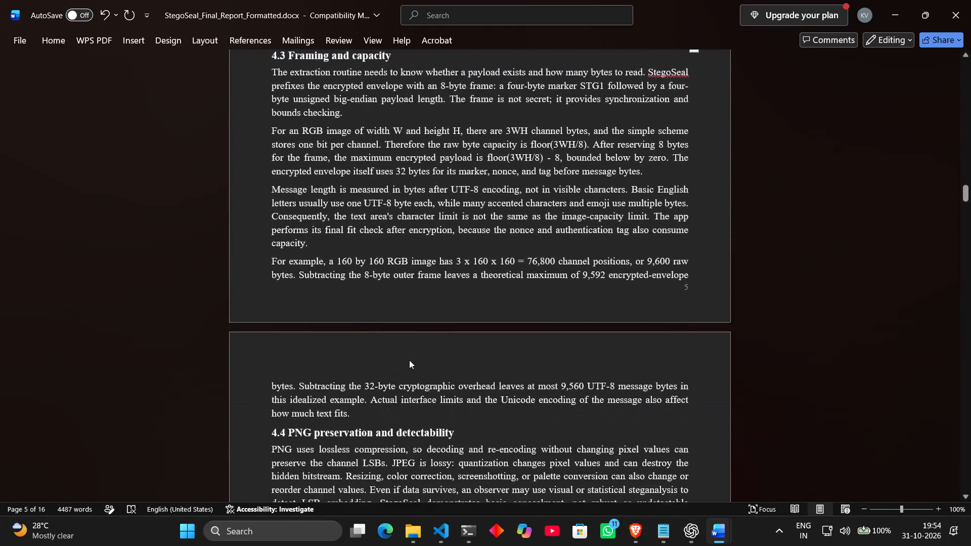
pyautogui.scroll(-2, 409, 360)
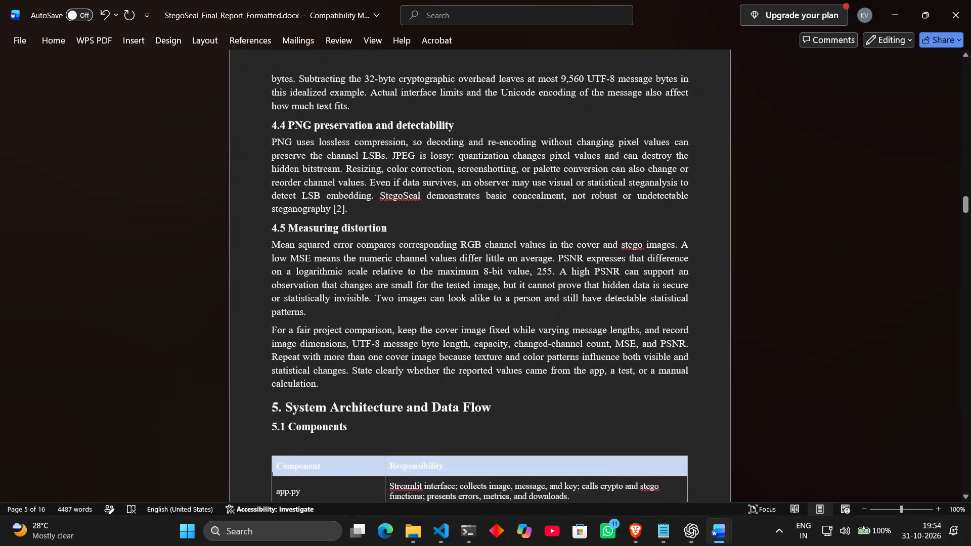
pyautogui.scroll(-1, 409, 360)
pyautogui.scroll(-1, 362, 325)
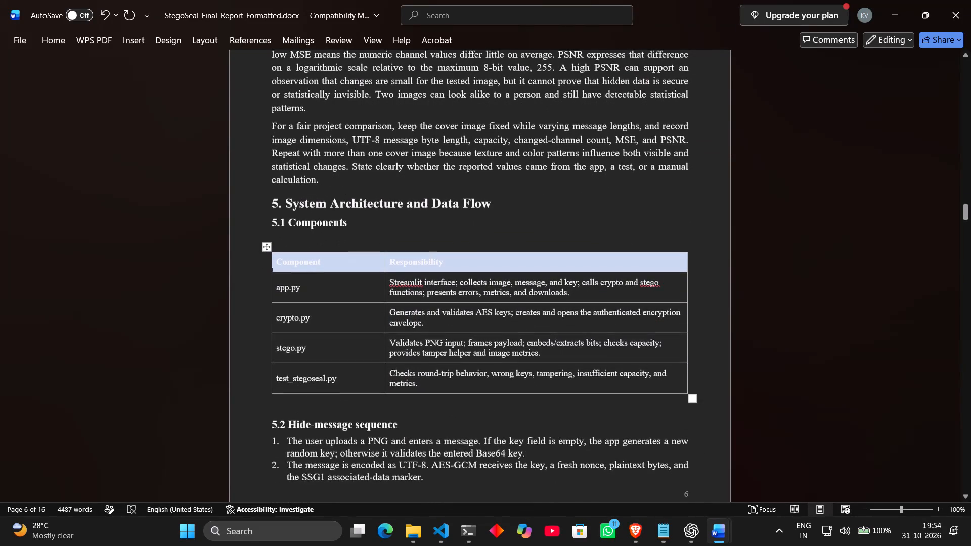
pyautogui.scroll(-1, 362, 325)
pyautogui.scroll(-2, 348, 262)
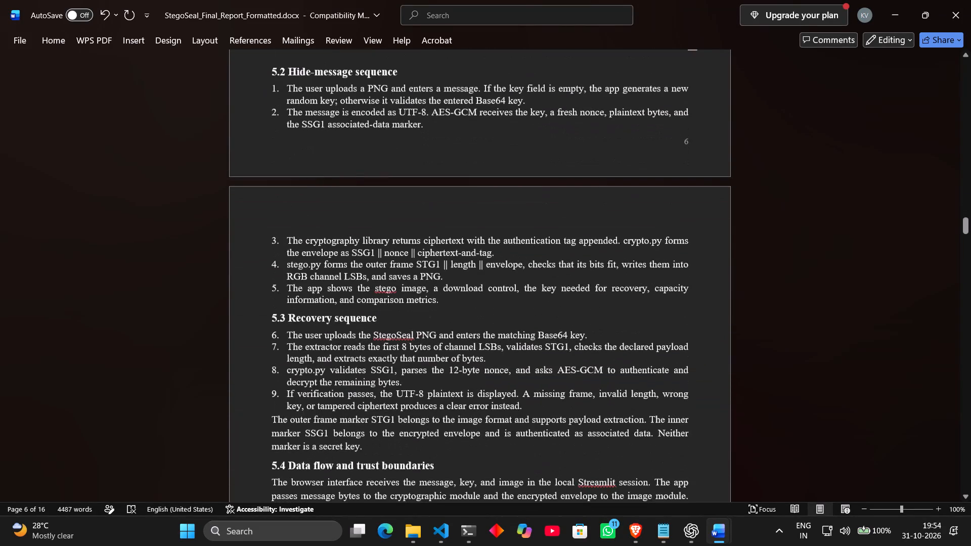
pyautogui.scroll(-3, 353, 366)
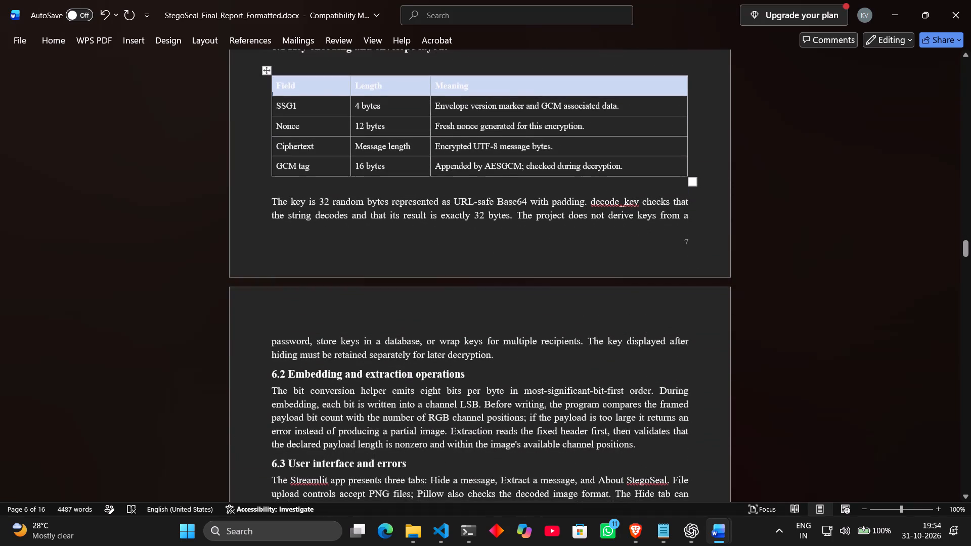
# Examine section 6 with its pseudocode block and sections 7.1 and 7.2 with their test case and results tables.
pyautogui.scroll(-2, 331, 366)
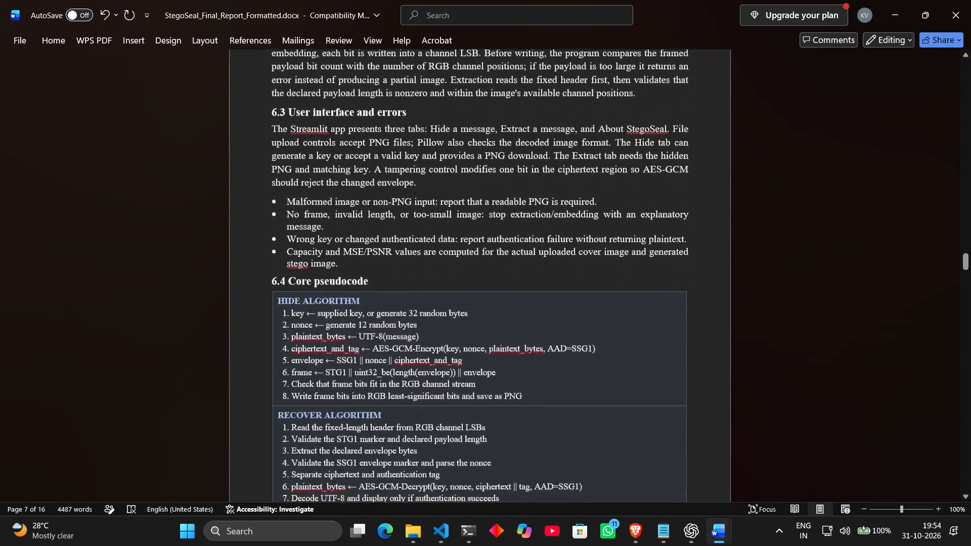
pyautogui.scroll(-2, 313, 415)
pyautogui.scroll(2, 313, 415)
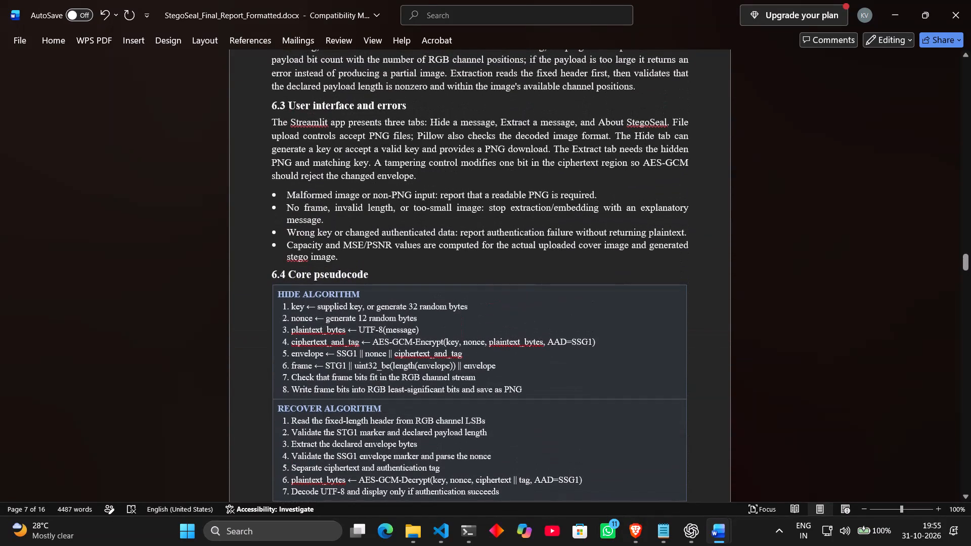
pyautogui.scroll(-2, 428, 356)
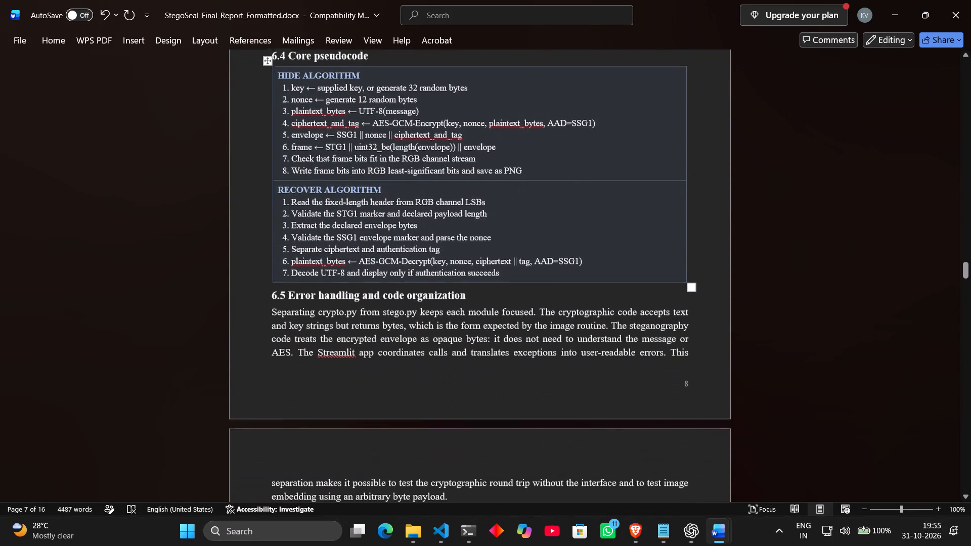
pyautogui.scroll(-2, 428, 356)
pyautogui.scroll(1, 409, 383)
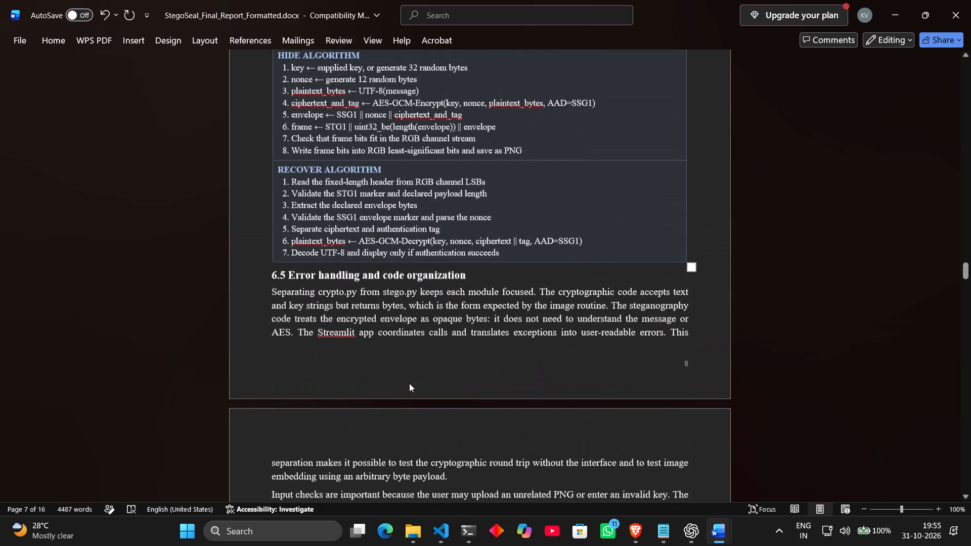
pyautogui.scroll(-2, 409, 383)
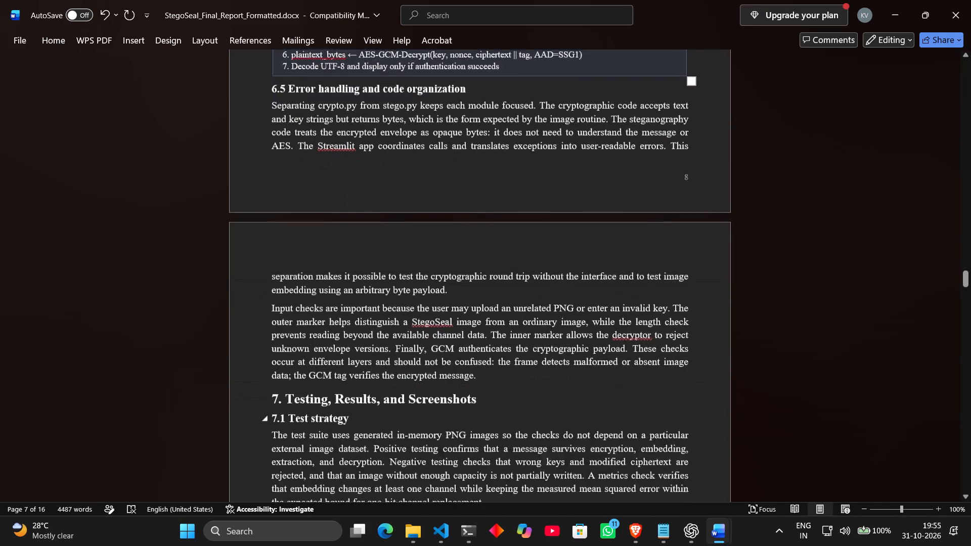
pyautogui.scroll(-3, 409, 383)
pyautogui.scroll(-1, 380, 420)
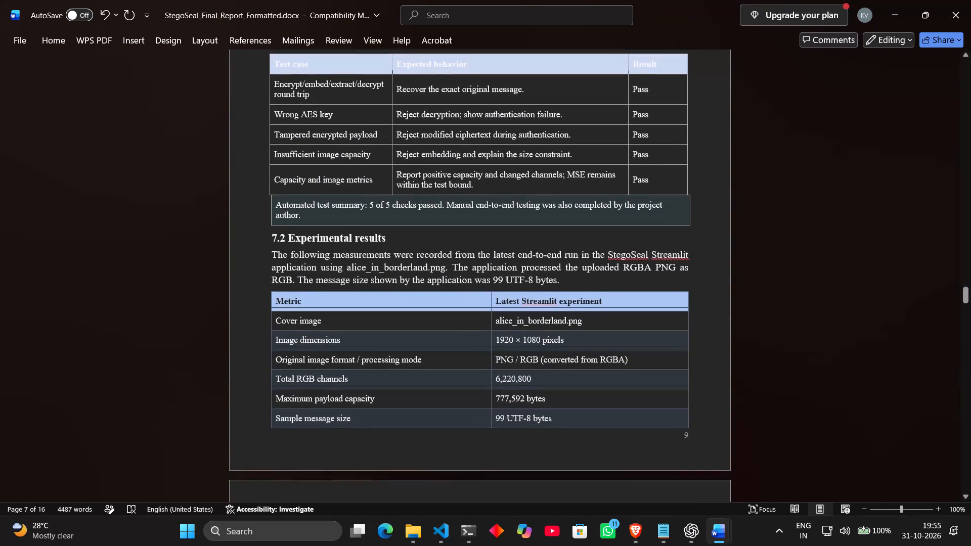
pyautogui.scroll(-2, 331, 377)
pyautogui.scroll(3, 331, 377)
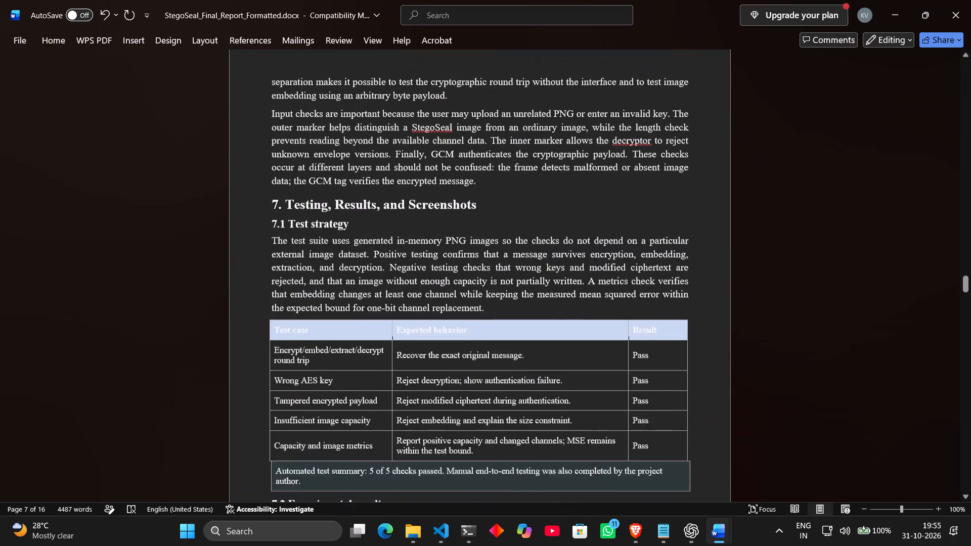
pyautogui.scroll(-1, 451, 347)
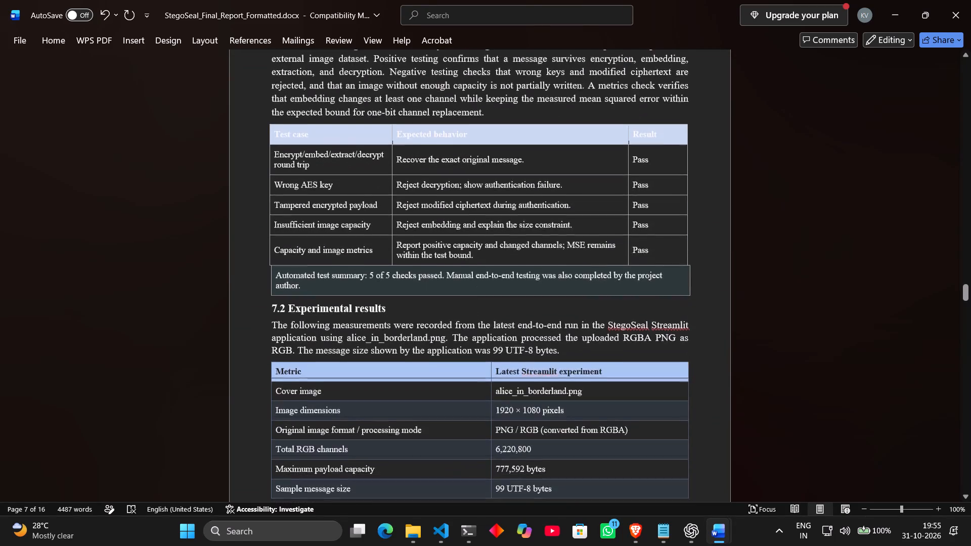
pyautogui.scroll(-1, 451, 347)
pyautogui.scroll(-1, 429, 290)
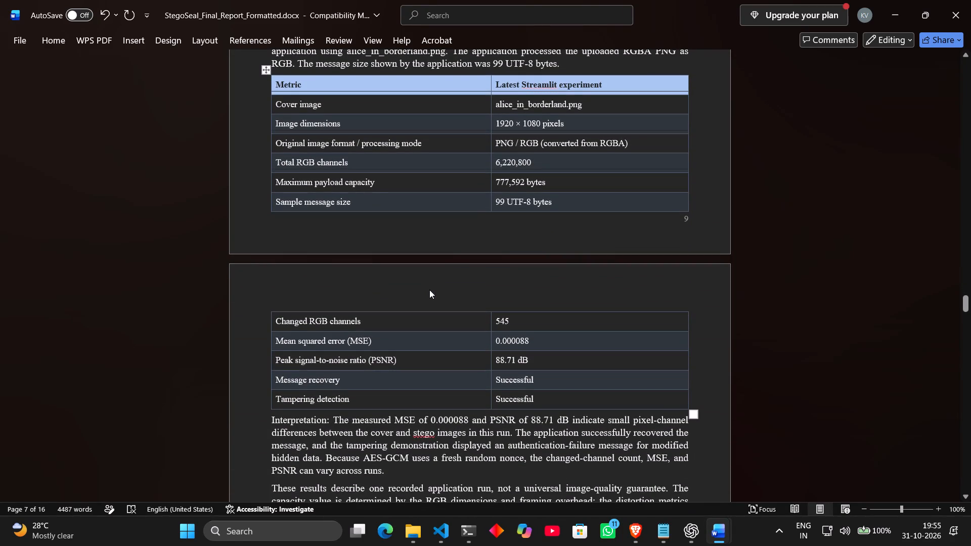
# Delete the word "Latest" from the header "Latest Streamlit experiment" in the section 7.2 results table.
pyautogui.scroll(1, 429, 290)
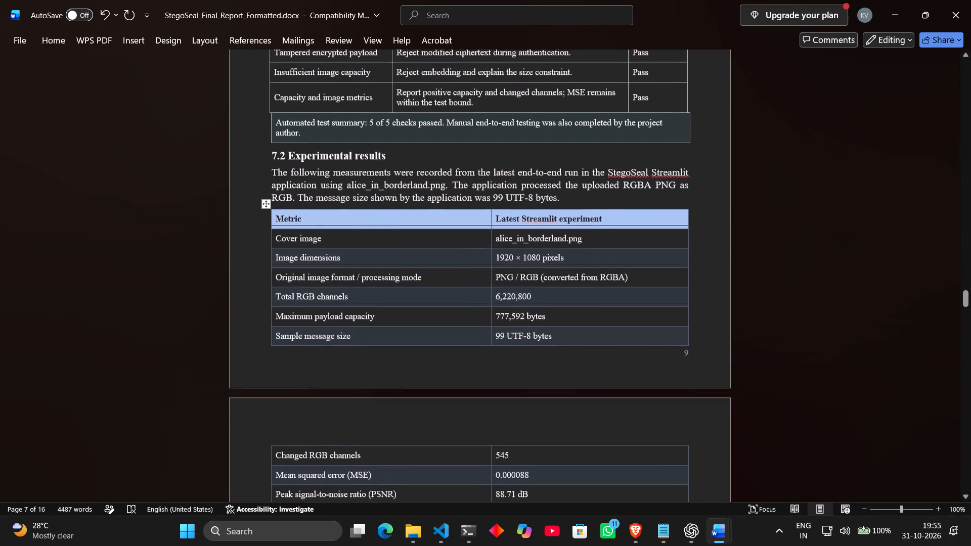
pyautogui.click(520, 220)
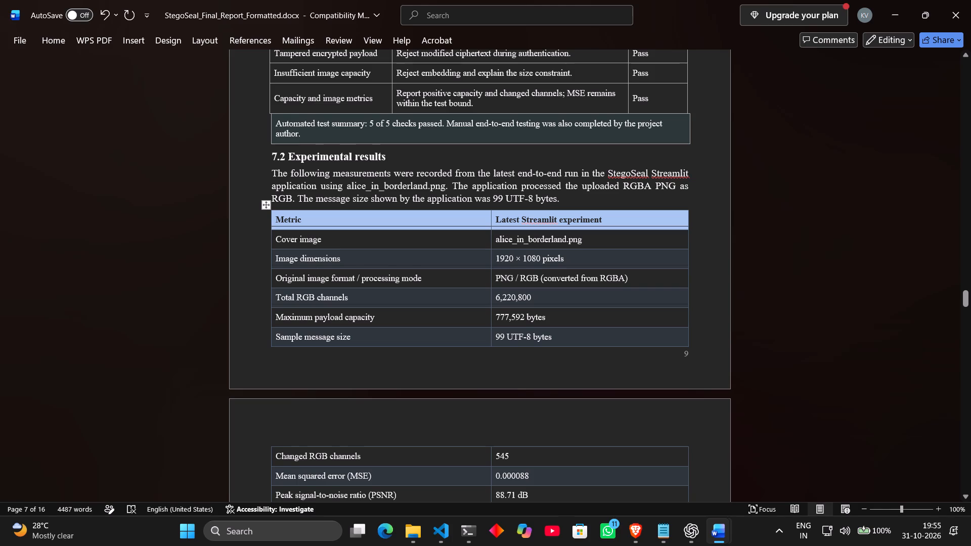
pyautogui.click(520, 220)
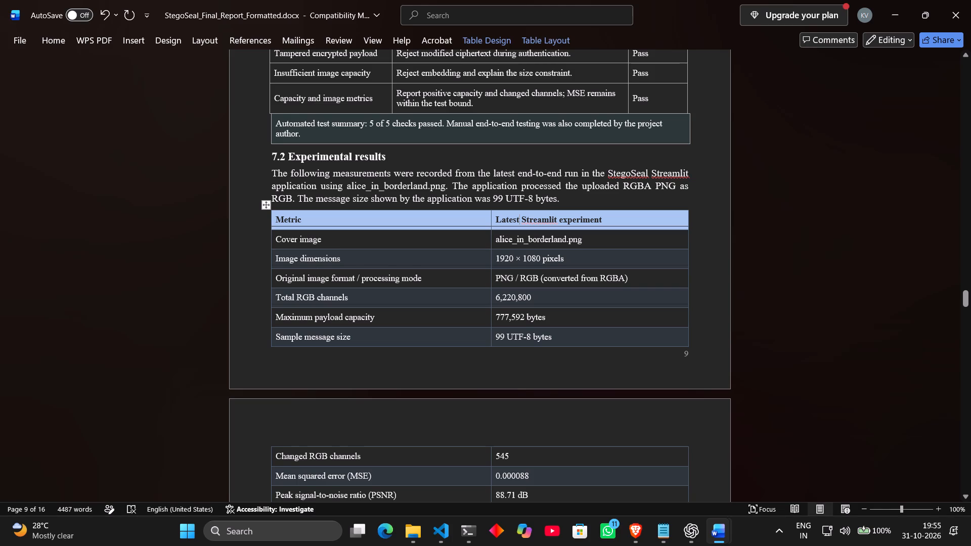
pyautogui.press('BackSpace')
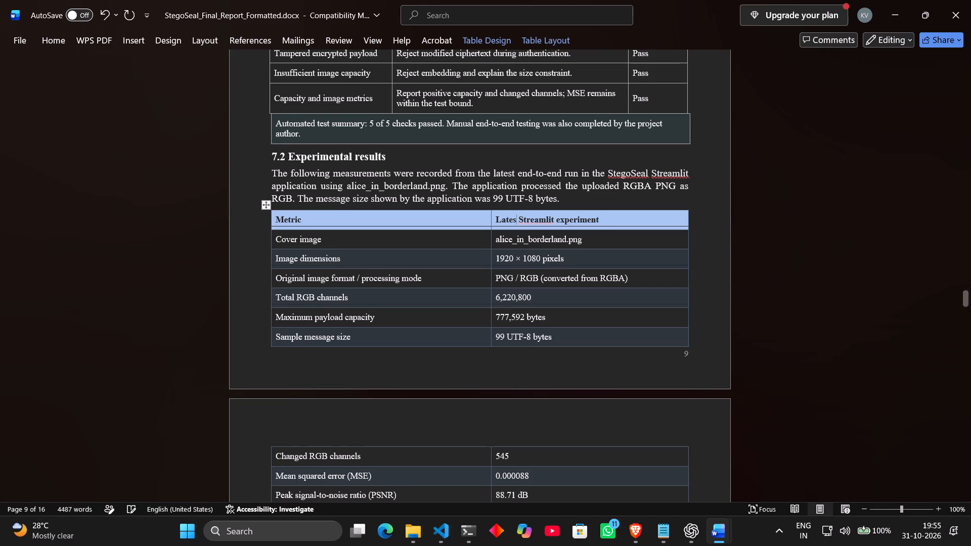
pyautogui.press('BackSpace')
pyautogui.press('BackSpace')
pyautogui.press('BackSpace')
pyautogui.press('BackSpace')
pyautogui.press('BackSpace')
pyautogui.press('BackSpace')
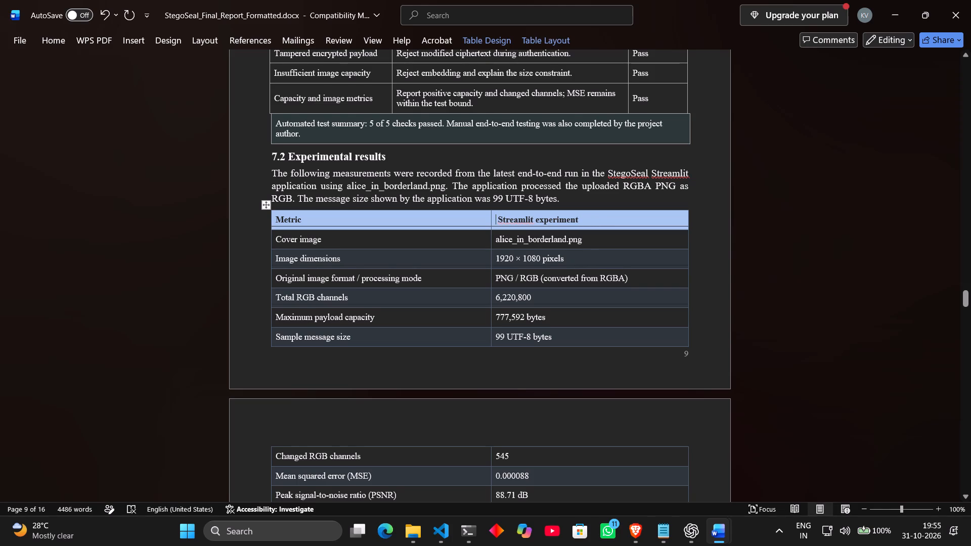
# Enlarge the Figure 1 home page screenshot in section 7.3, making it taller and widening it toward the text margins.
pyautogui.scroll(1, 555, 264)
pyautogui.scroll(-1, 555, 264)
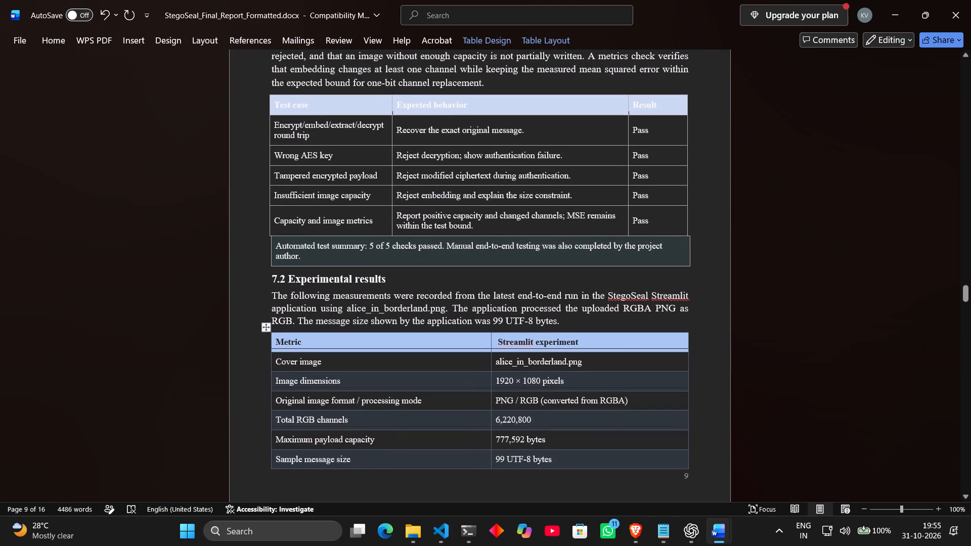
pyautogui.scroll(-1, 424, 246)
pyautogui.scroll(-1, 451, 349)
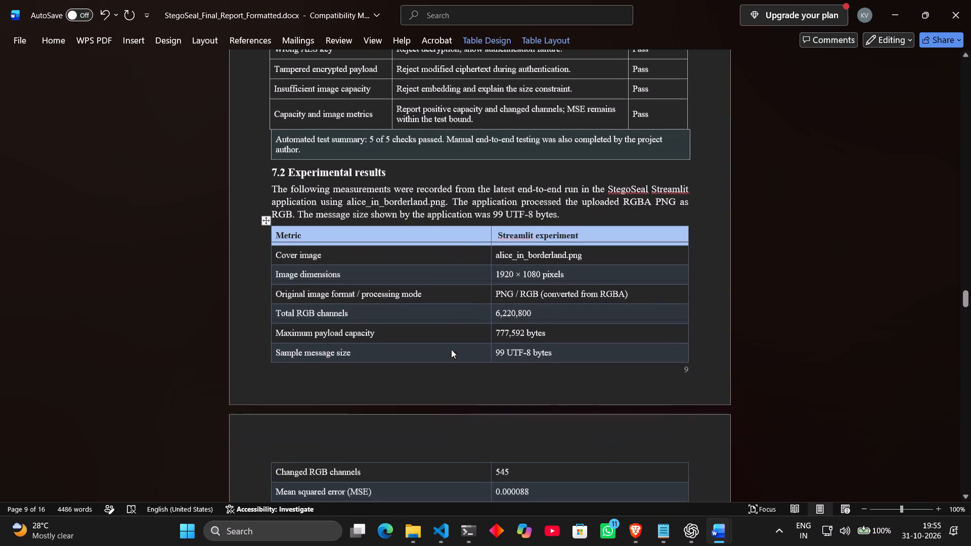
pyautogui.scroll(-1, 451, 349)
pyautogui.scroll(-1, 494, 387)
pyautogui.scroll(-1, 454, 416)
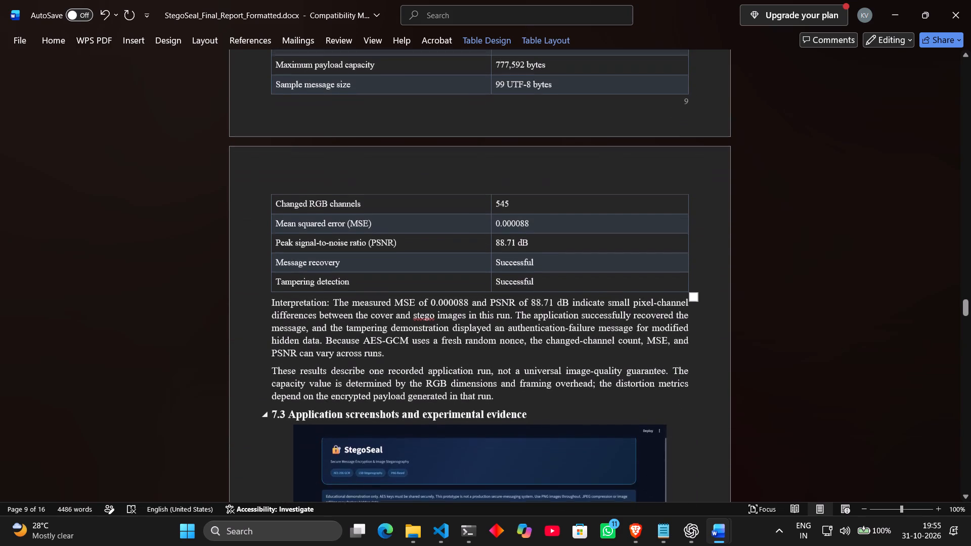
pyautogui.scroll(-1, 437, 442)
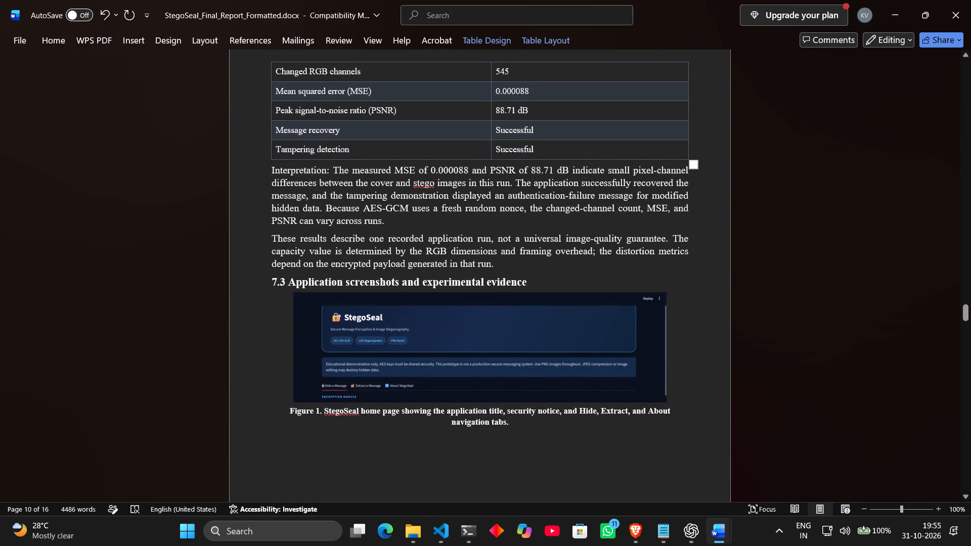
pyautogui.scroll(-1, 330, 359)
pyautogui.click(453, 289)
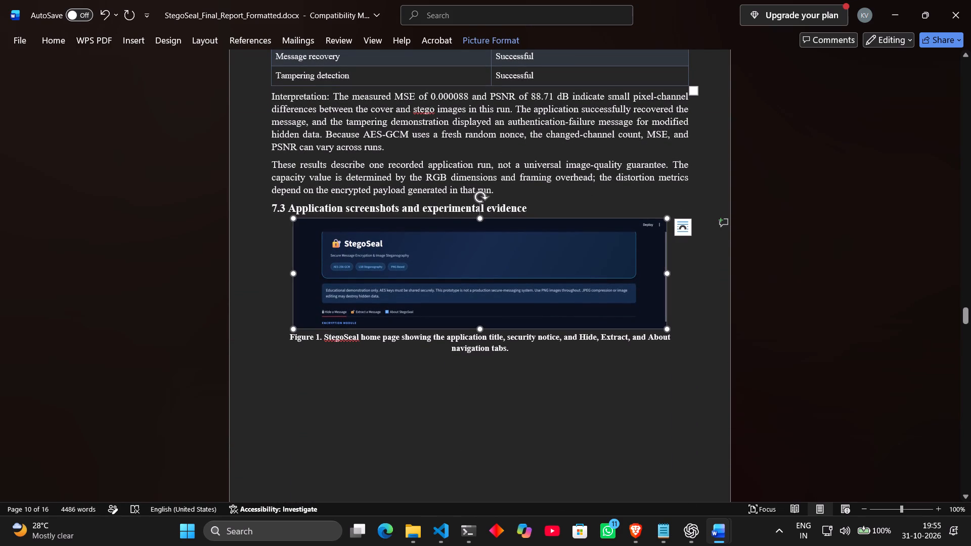
pyautogui.moveTo(480, 330); pyautogui.dragTo(479, 348)
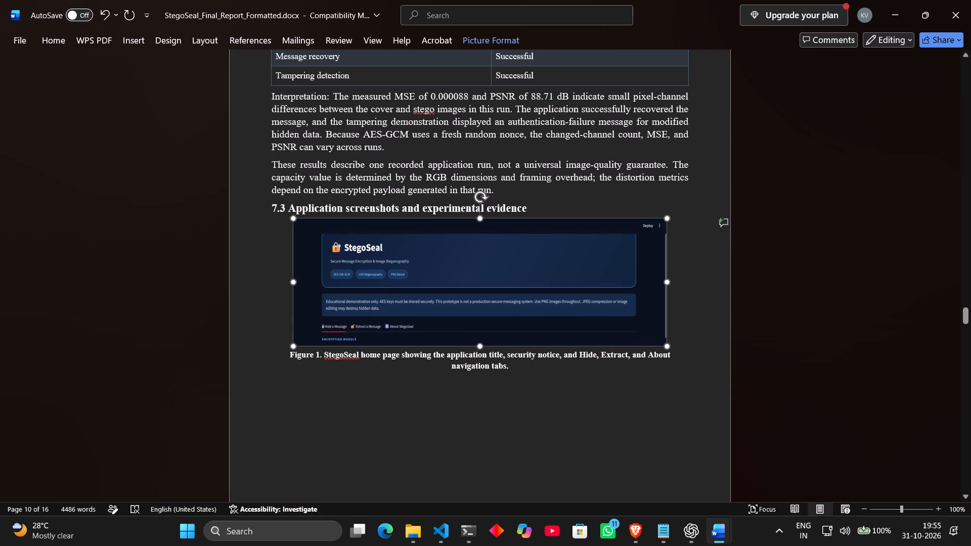
pyautogui.moveTo(479, 348); pyautogui.dragTo(479, 356)
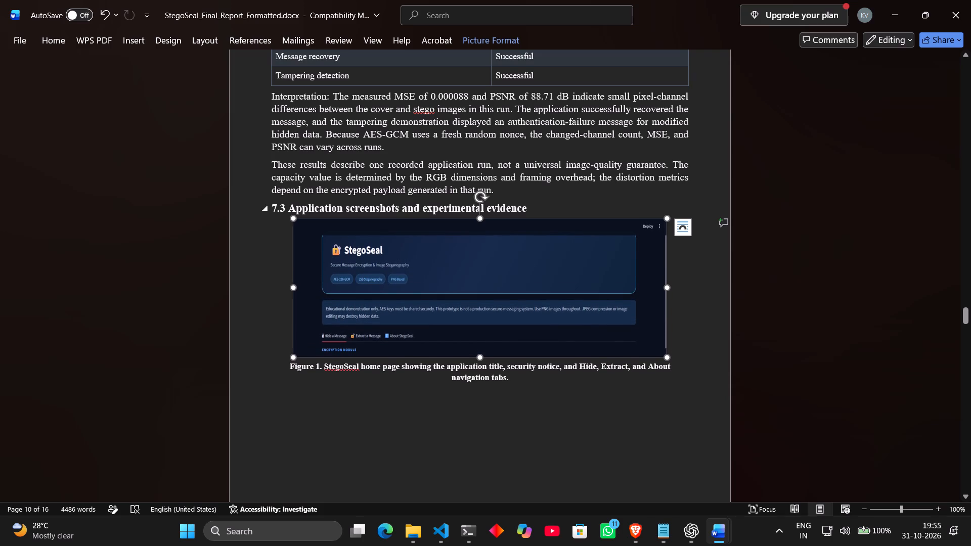
pyautogui.moveTo(293, 288); pyautogui.dragTo(280, 290)
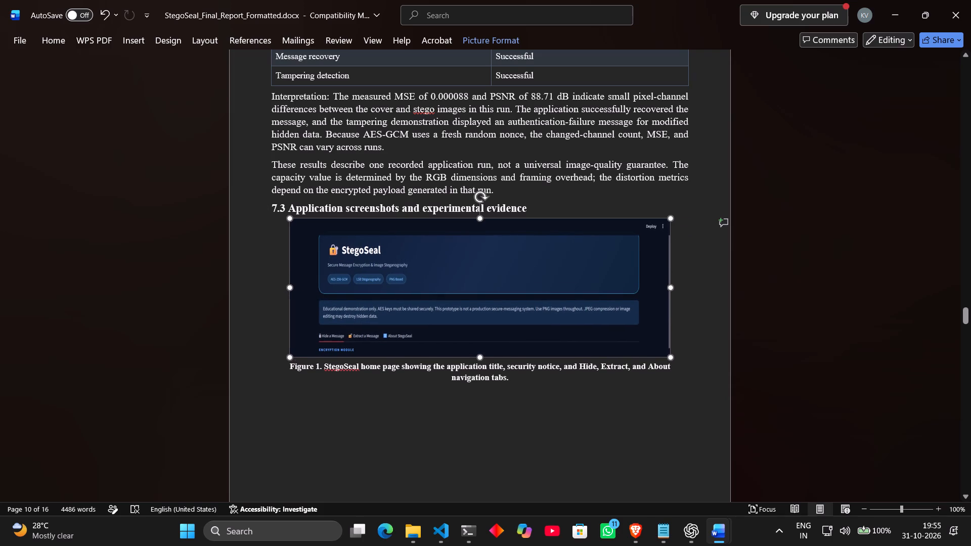
pyautogui.moveTo(280, 290); pyautogui.dragTo(262, 291)
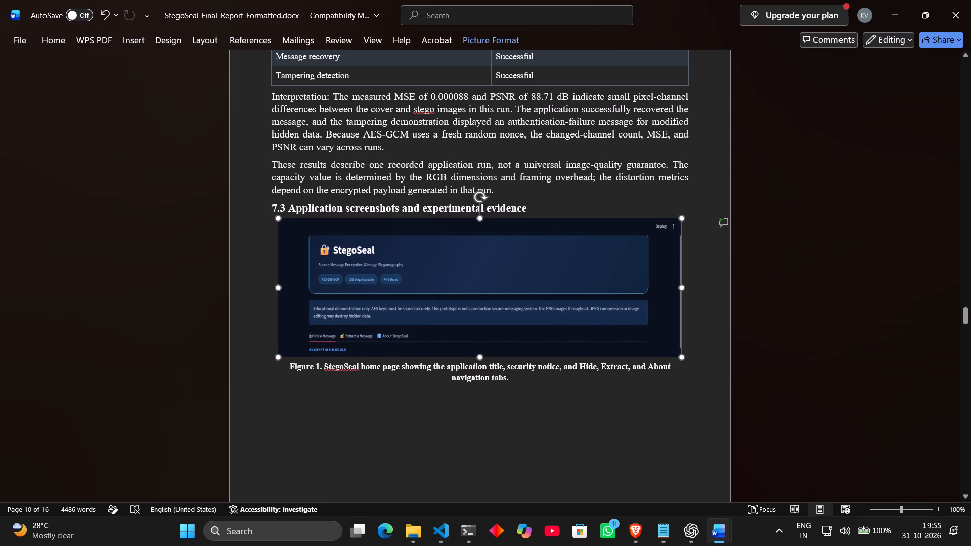
# Insert a blank line between the 7.3 "Application screenshots and experimental evidence" heading and the Figure 1 screenshot.
pyautogui.moveTo(262, 291); pyautogui.dragTo(262, 291)
pyautogui.click(550, 200)
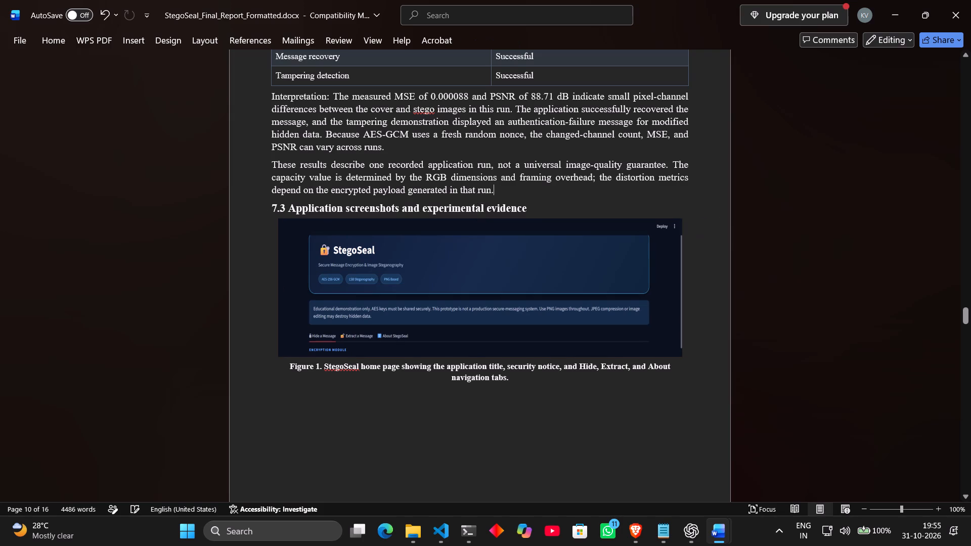
pyautogui.click(552, 206)
pyautogui.press('Return')
pyautogui.scroll(-1, 552, 206)
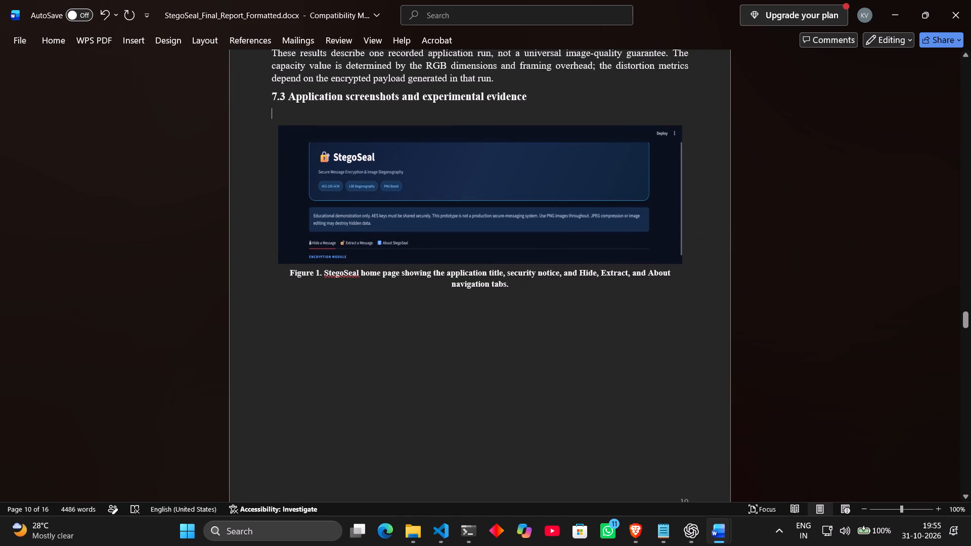
pyautogui.moveTo(285, 272); pyautogui.dragTo(526, 288)
pyautogui.click(526, 288)
# Widen the Figure 2 encryption input screenshot toward both text margins so its width matches Figure 1, keeping its height.
pyautogui.scroll(-2, 388, 389)
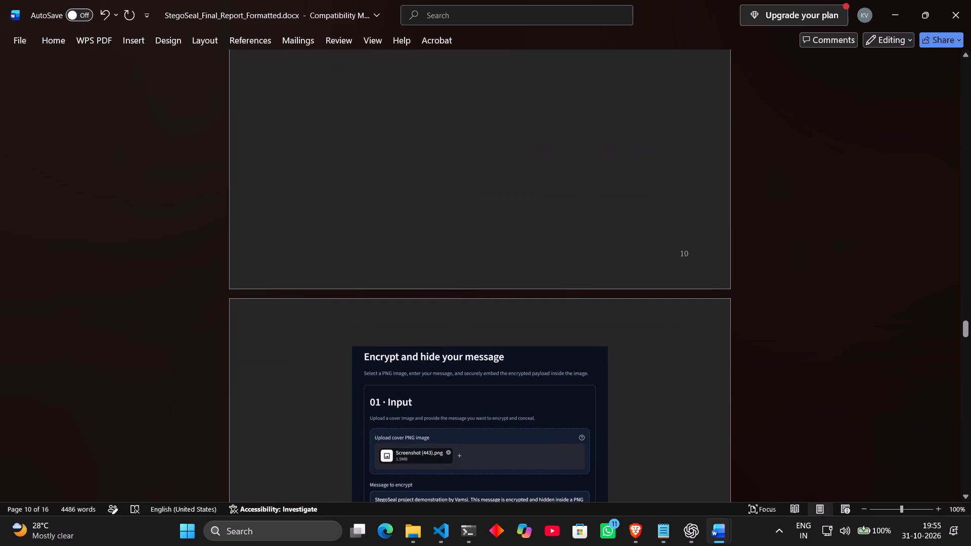
pyautogui.click(343, 349)
pyautogui.scroll(-1, 318, 255)
pyautogui.scroll(2, 318, 255)
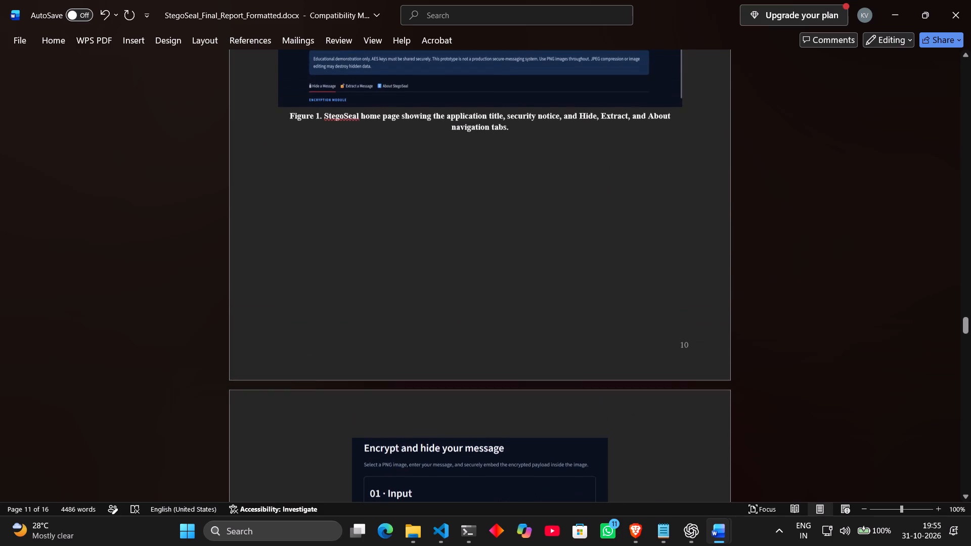
pyautogui.scroll(-1, 301, 312)
pyautogui.scroll(-1, 358, 311)
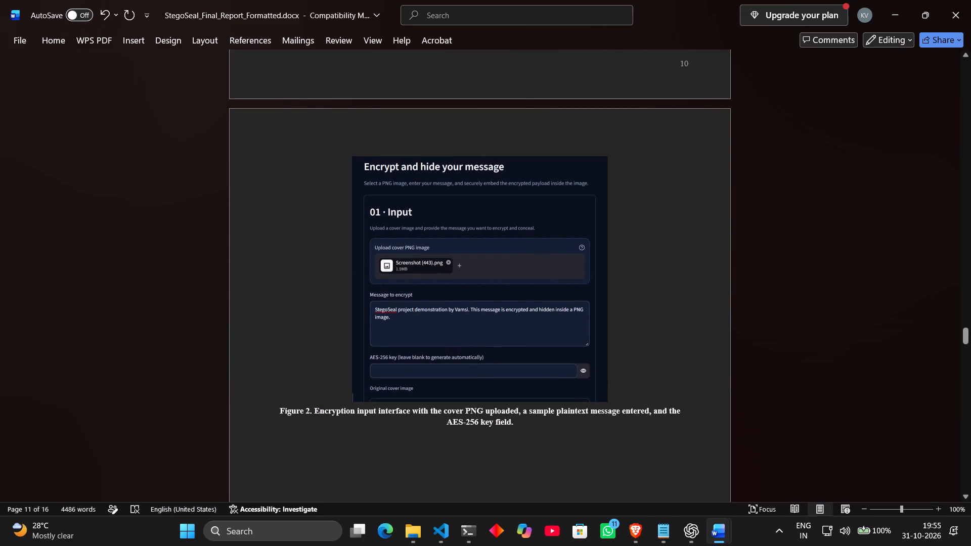
pyautogui.click(353, 277)
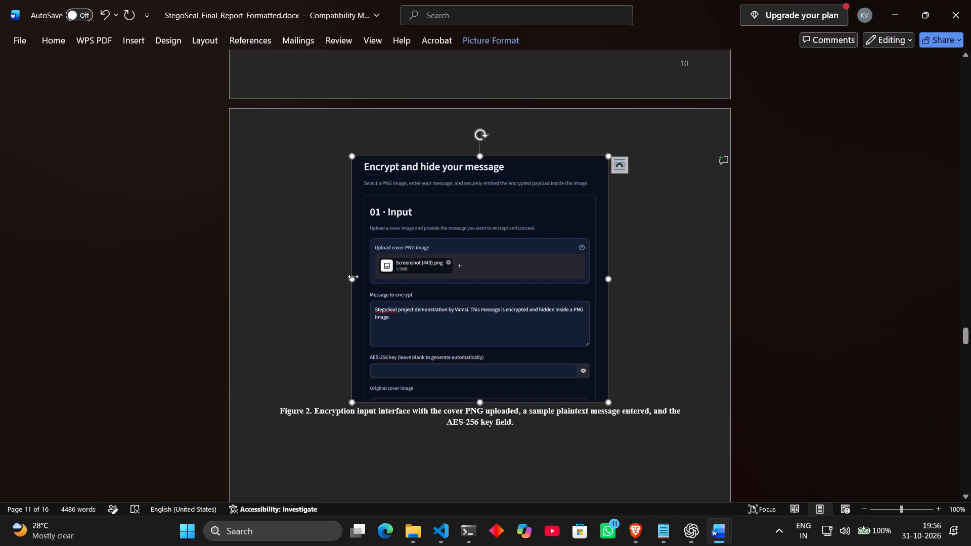
pyautogui.moveTo(351, 278); pyautogui.dragTo(278, 268)
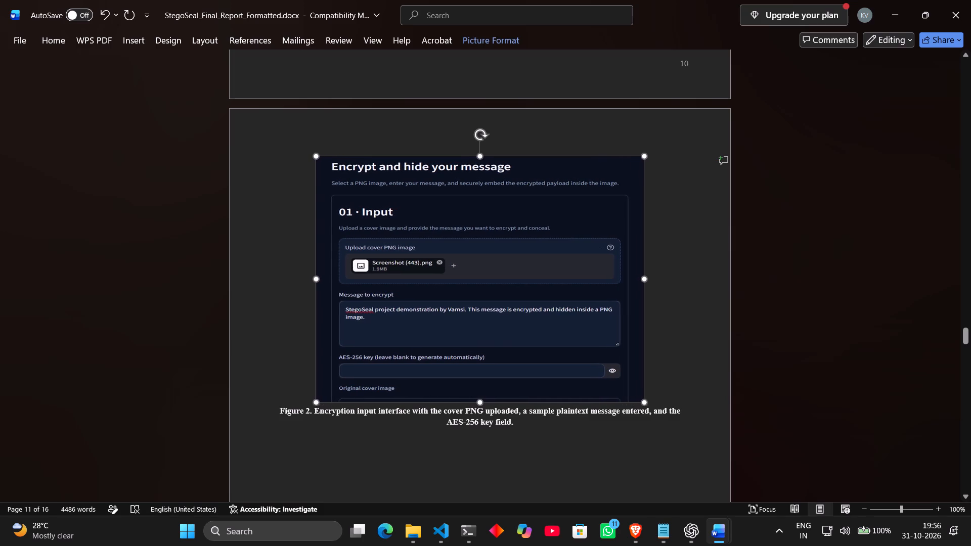
pyautogui.moveTo(278, 268); pyautogui.dragTo(246, 265)
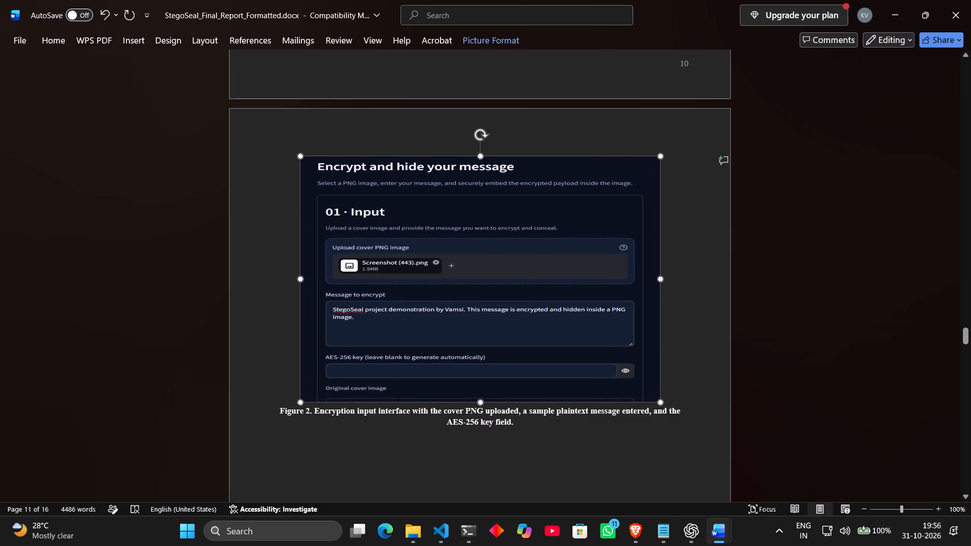
pyautogui.moveTo(246, 265); pyautogui.dragTo(203, 248)
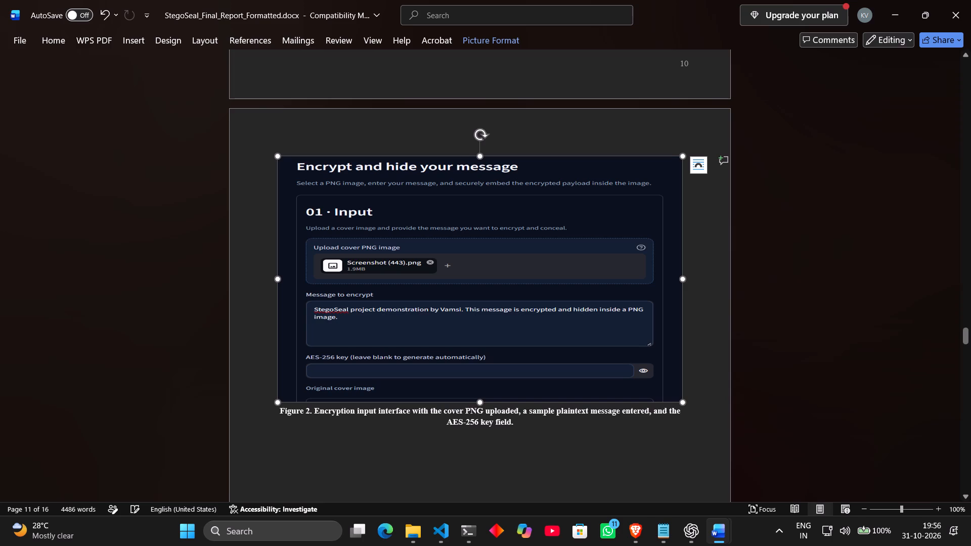
# Insert a blank line between the Figure 1 screenshot and its caption.
pyautogui.scroll(3, 418, 239)
pyautogui.scroll(-1, 418, 239)
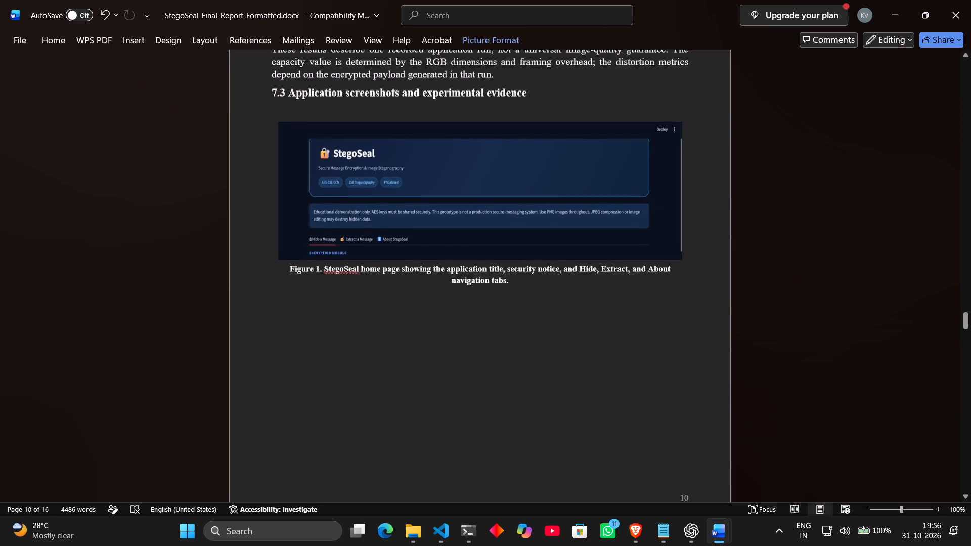
pyautogui.scroll(-4, 418, 239)
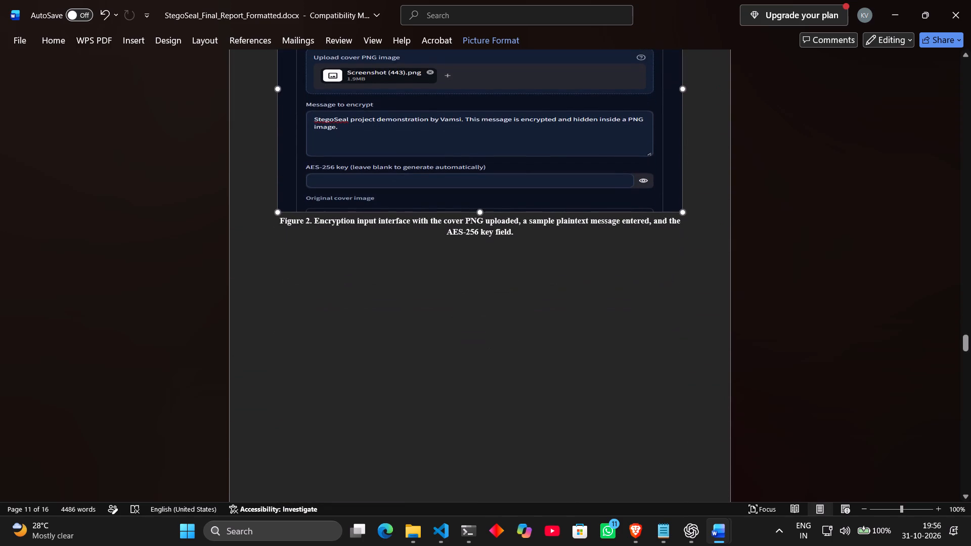
pyautogui.scroll(5, 479, 327)
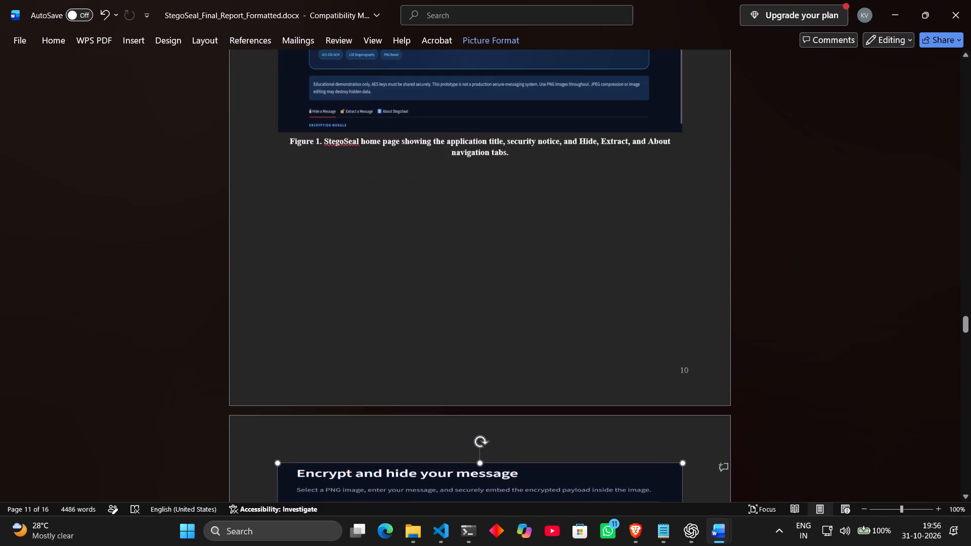
pyautogui.scroll(1, 479, 327)
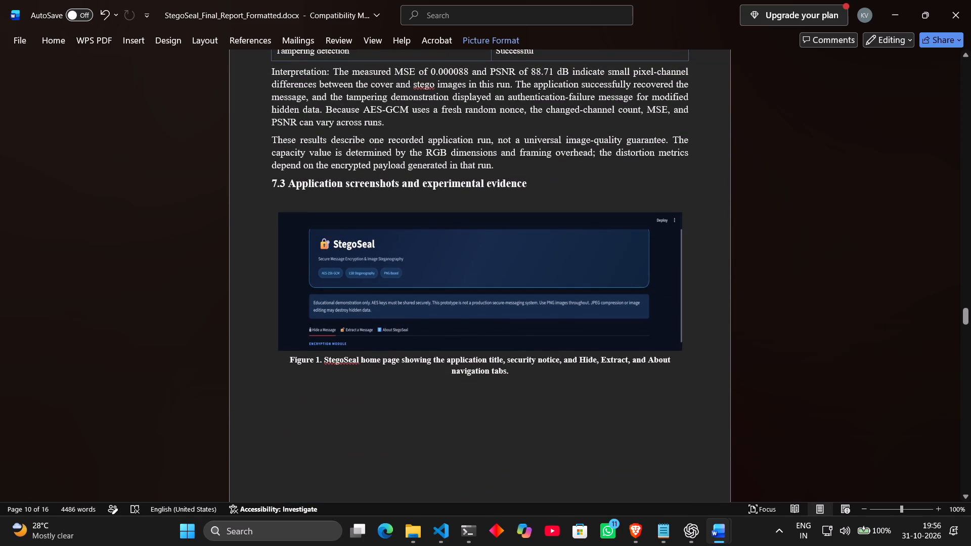
pyautogui.scroll(-1, 483, 239)
pyautogui.click(695, 277)
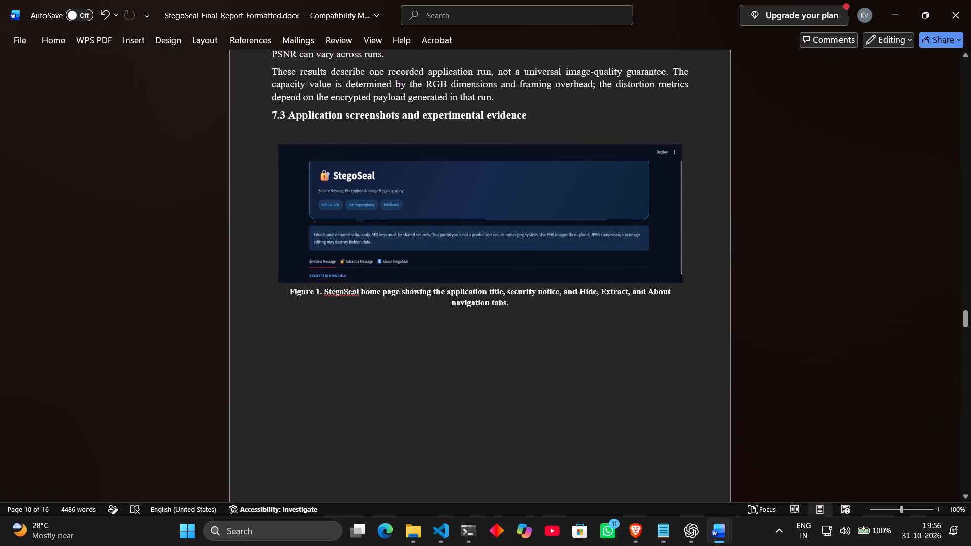
pyautogui.press('Return')
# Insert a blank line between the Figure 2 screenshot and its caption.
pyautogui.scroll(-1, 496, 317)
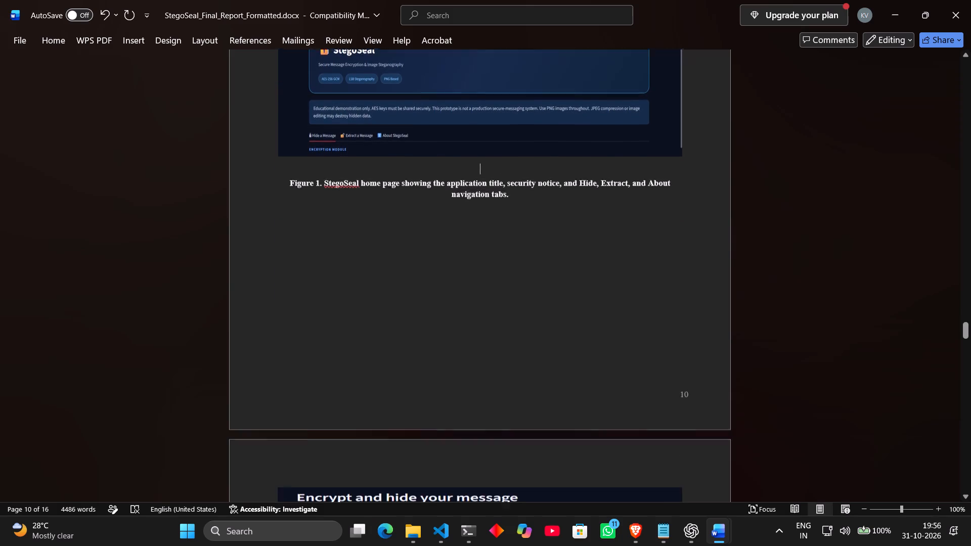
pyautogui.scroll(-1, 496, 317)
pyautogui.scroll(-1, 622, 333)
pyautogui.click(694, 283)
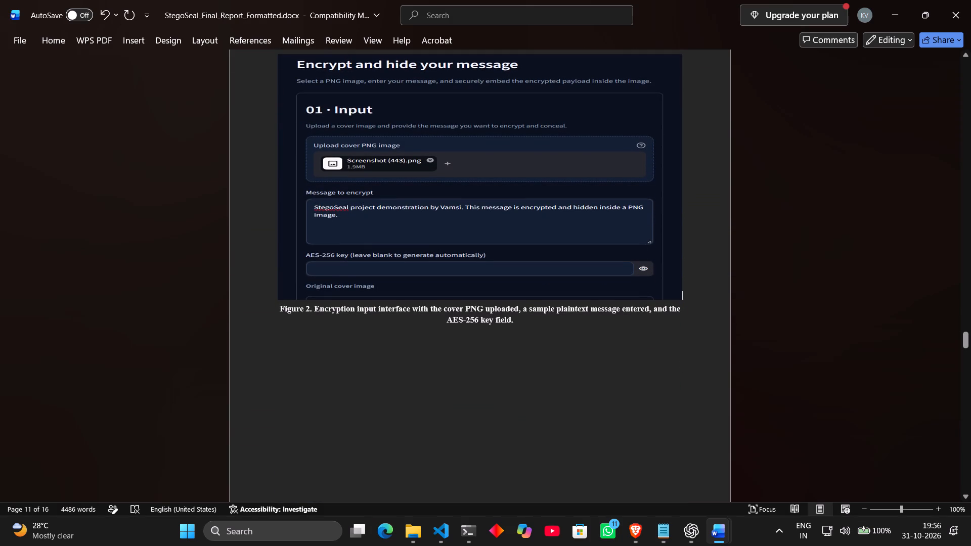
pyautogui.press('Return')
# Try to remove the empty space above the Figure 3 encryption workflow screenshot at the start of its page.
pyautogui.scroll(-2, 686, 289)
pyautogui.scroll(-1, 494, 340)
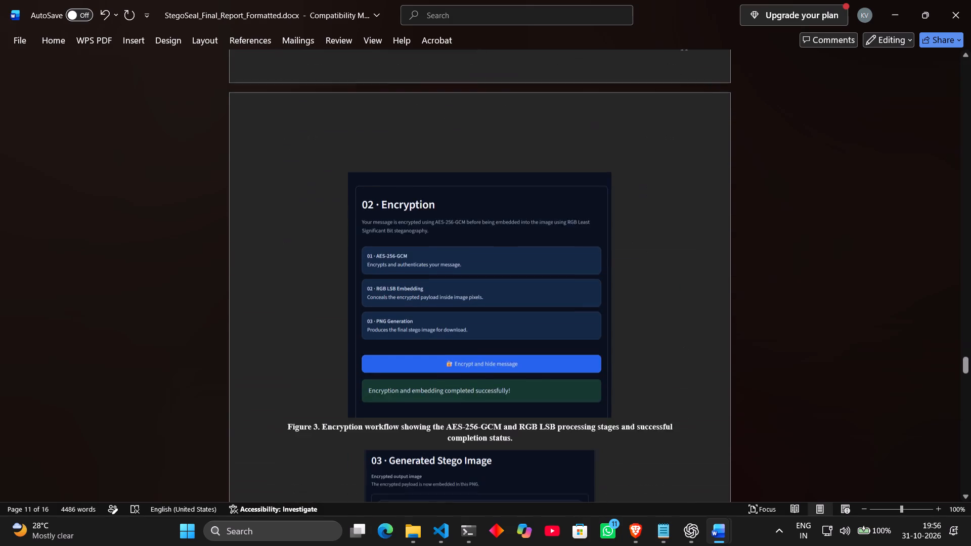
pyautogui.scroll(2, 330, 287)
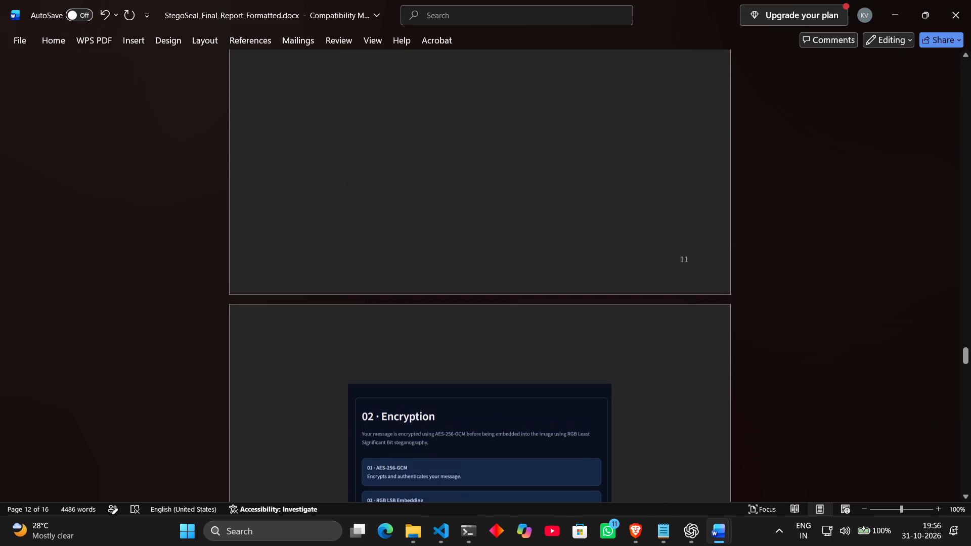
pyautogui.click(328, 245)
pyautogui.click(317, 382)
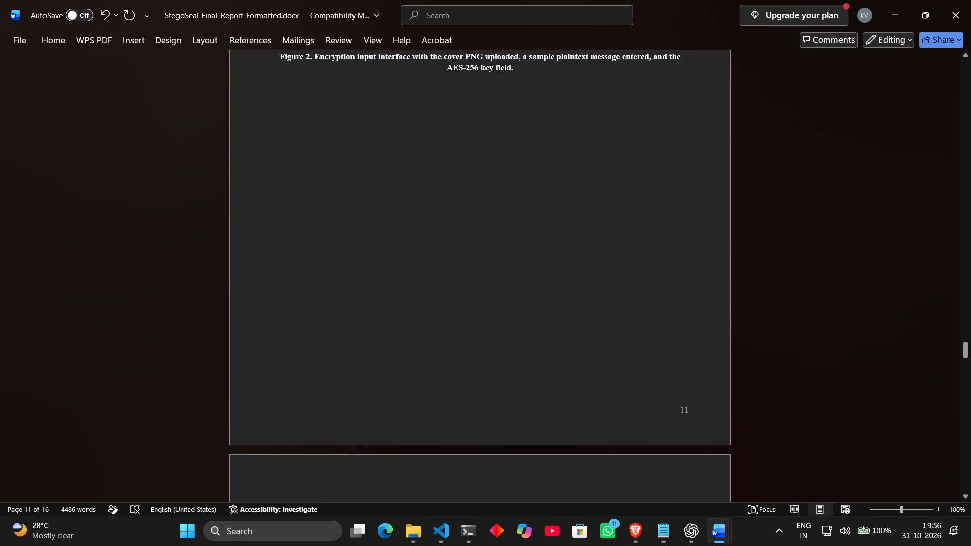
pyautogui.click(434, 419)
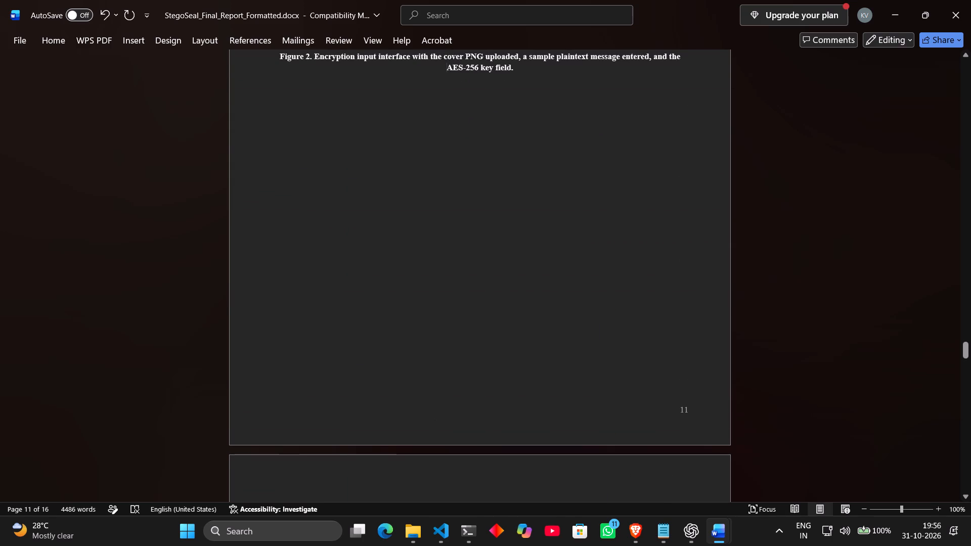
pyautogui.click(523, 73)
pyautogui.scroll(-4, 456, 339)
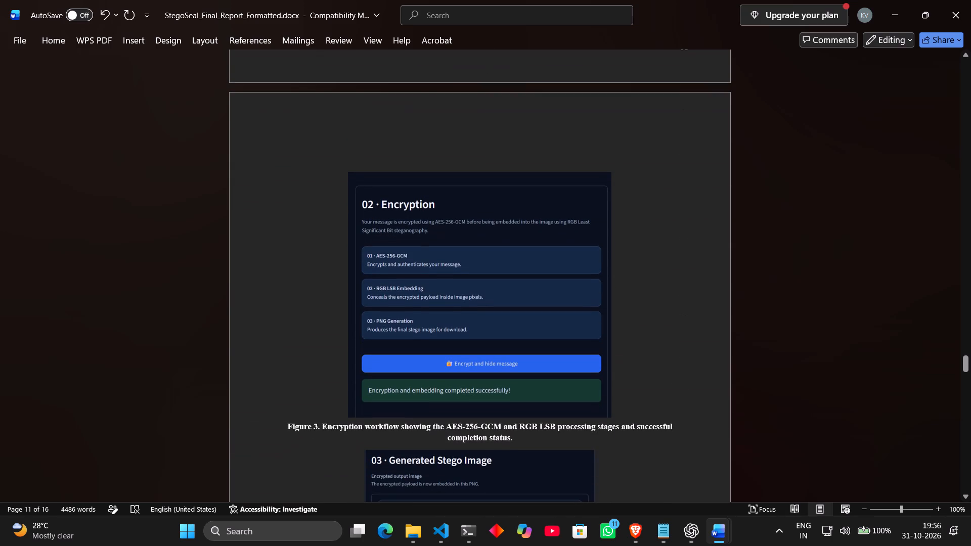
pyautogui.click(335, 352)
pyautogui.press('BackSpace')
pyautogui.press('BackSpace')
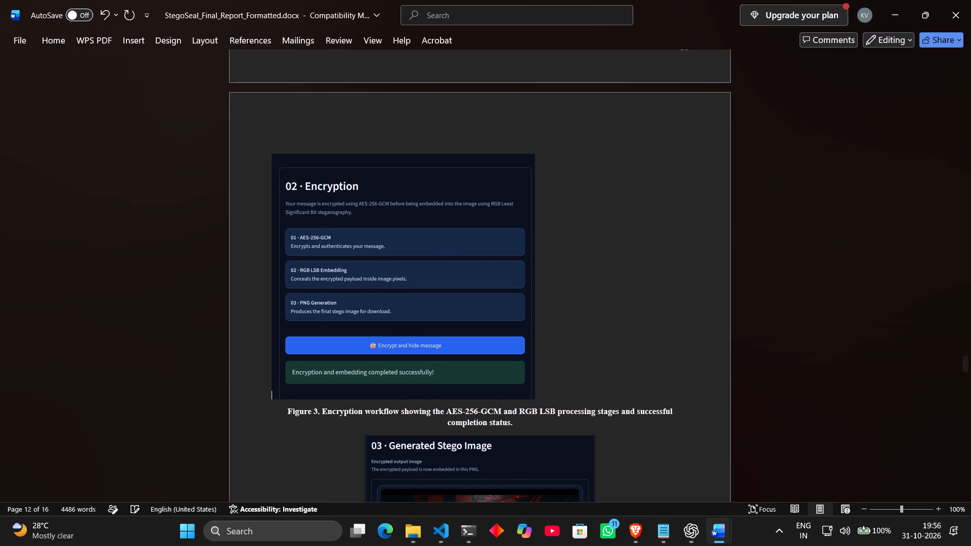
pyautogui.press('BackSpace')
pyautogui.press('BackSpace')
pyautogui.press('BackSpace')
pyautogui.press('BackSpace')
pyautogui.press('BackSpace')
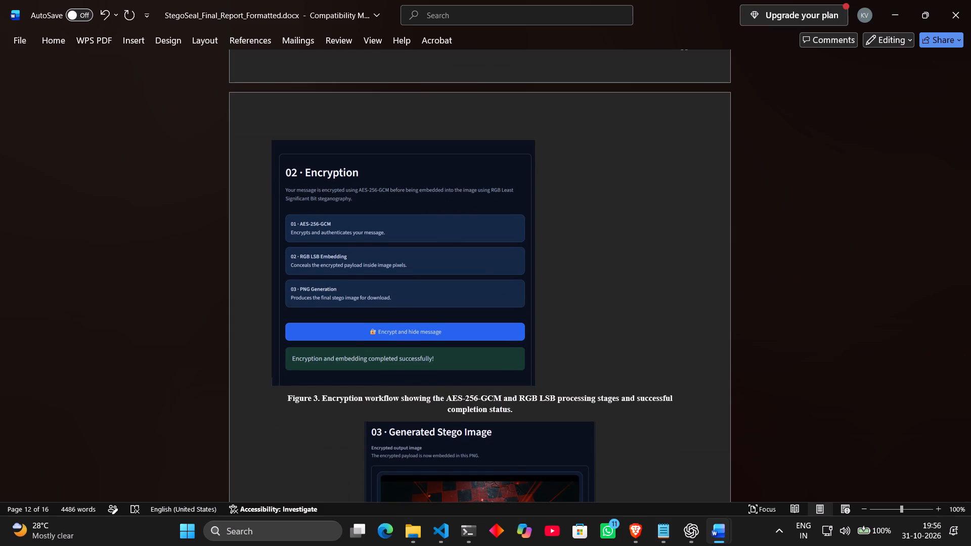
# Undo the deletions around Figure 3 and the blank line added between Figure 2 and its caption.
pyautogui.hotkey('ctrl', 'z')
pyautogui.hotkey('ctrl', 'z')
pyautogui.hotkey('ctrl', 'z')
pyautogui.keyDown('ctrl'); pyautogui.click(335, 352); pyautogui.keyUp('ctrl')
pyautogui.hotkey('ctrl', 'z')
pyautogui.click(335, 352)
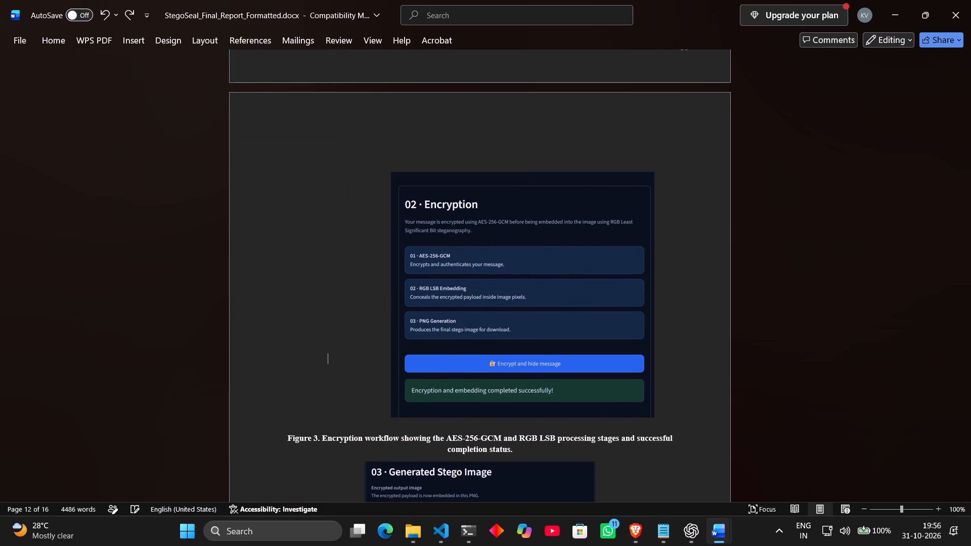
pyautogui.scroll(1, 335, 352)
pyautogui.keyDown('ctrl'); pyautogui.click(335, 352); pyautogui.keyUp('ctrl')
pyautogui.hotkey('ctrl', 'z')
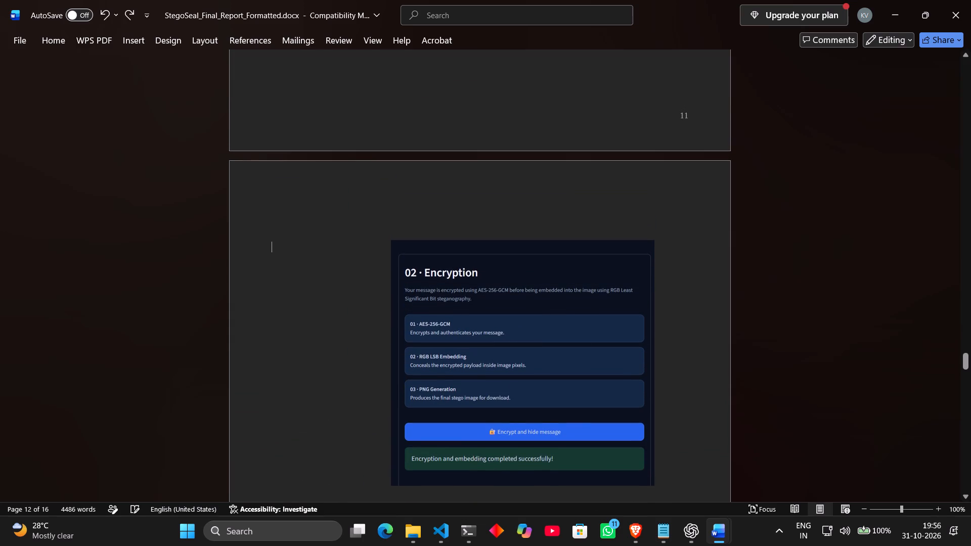
# Insert a blank line between the Figure 2 encryption input screenshot and its caption.
pyautogui.scroll(5, 335, 352)
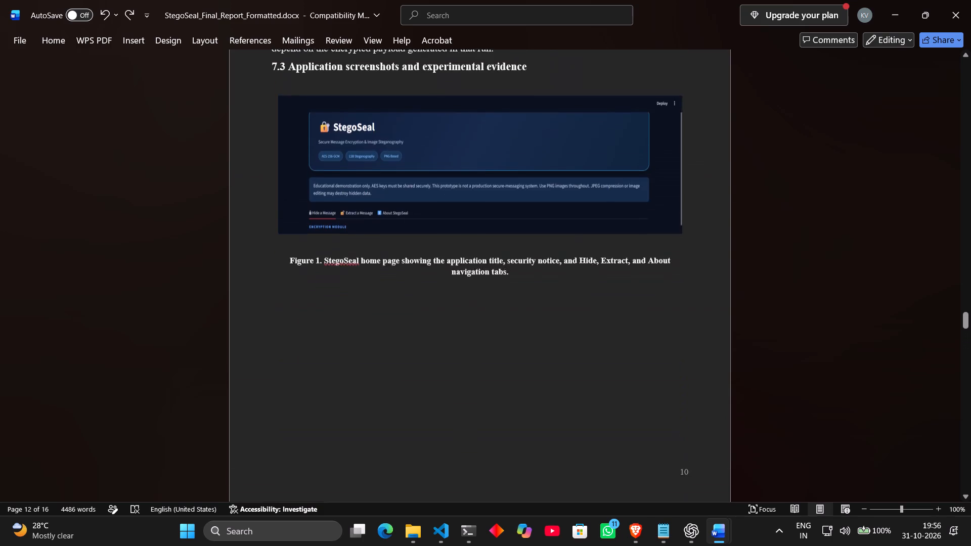
pyautogui.scroll(-3, 443, 326)
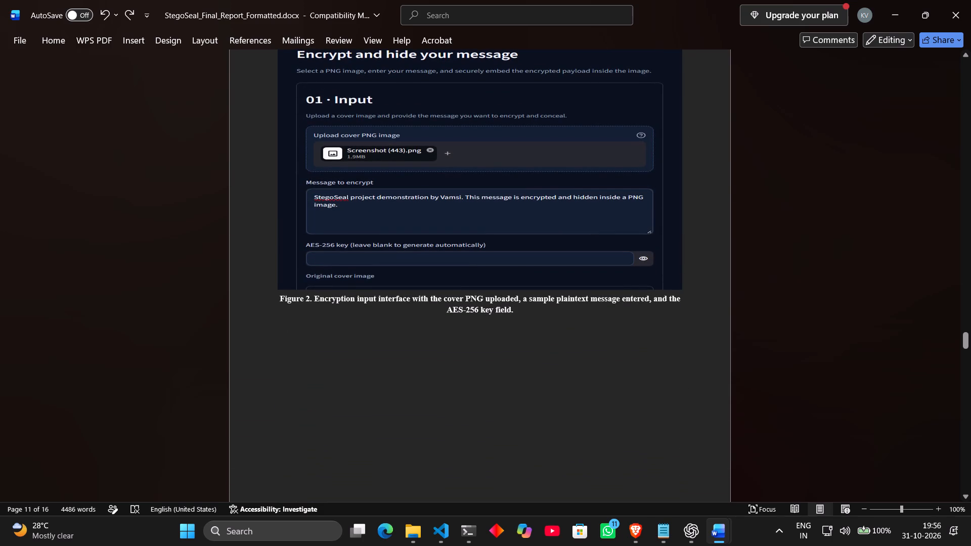
pyautogui.click(697, 278)
pyautogui.press('Return')
# Widen the Figure 3 encryption workflow screenshot on both sides toward the text margins, keeping its height.
pyautogui.scroll(-4, 697, 278)
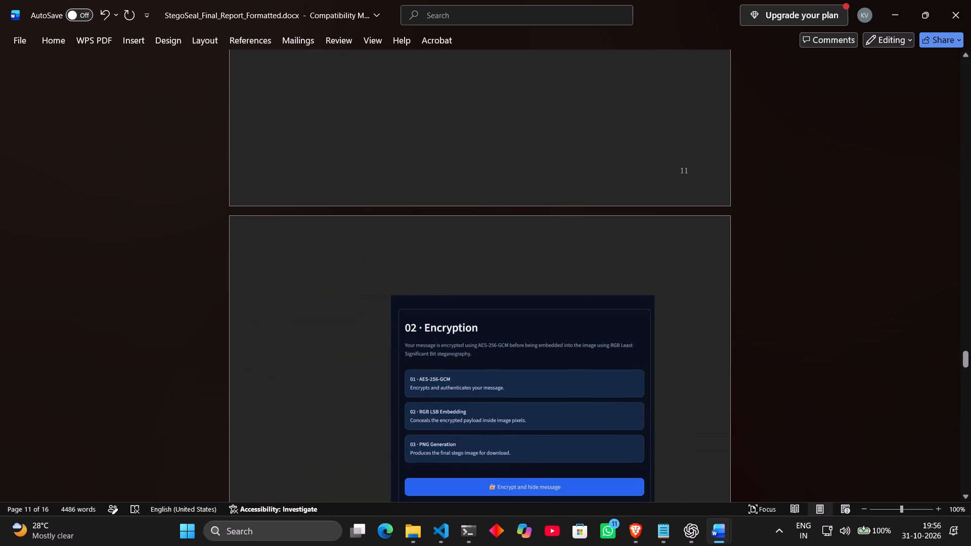
pyautogui.scroll(-2, 427, 321)
pyautogui.scroll(1, 473, 260)
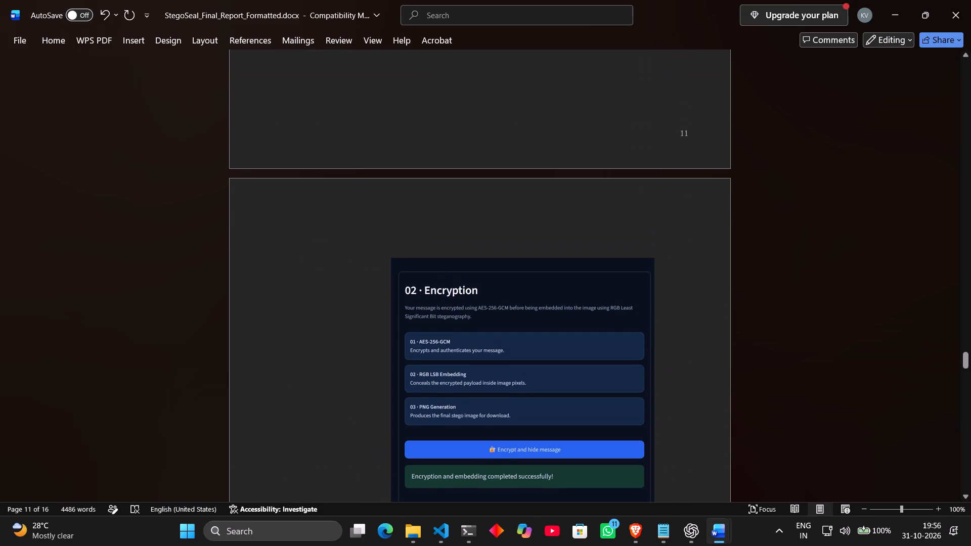
pyautogui.click(392, 334)
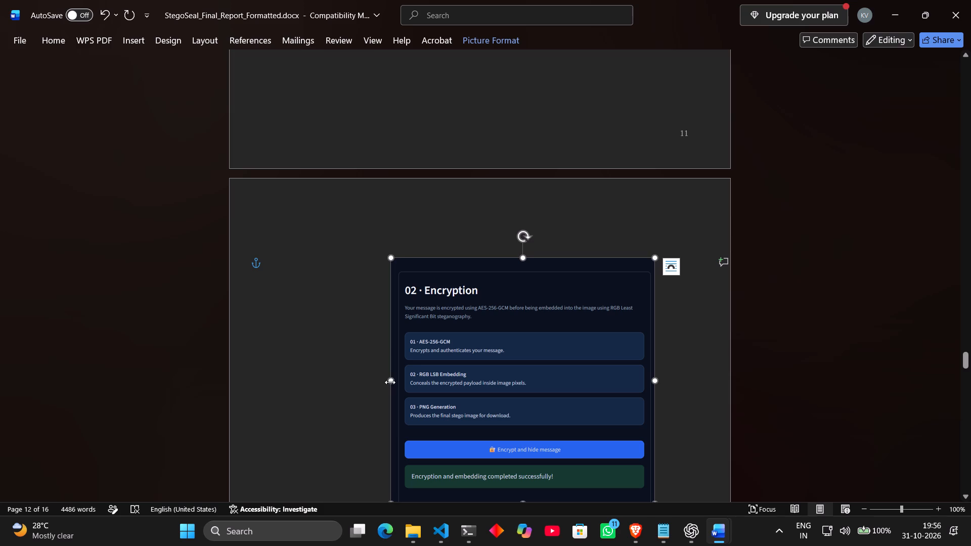
pyautogui.moveTo(390, 382); pyautogui.dragTo(276, 388)
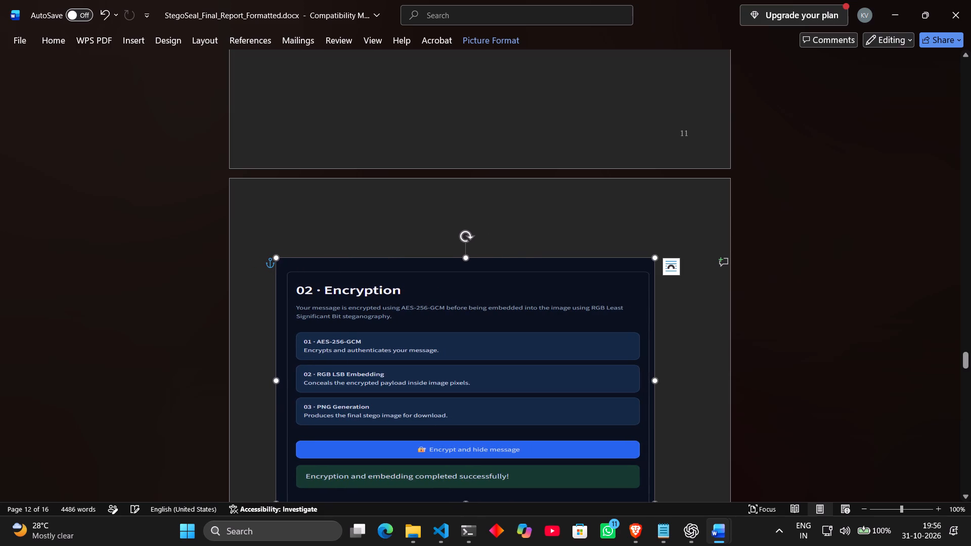
pyautogui.moveTo(655, 380); pyautogui.dragTo(668, 378)
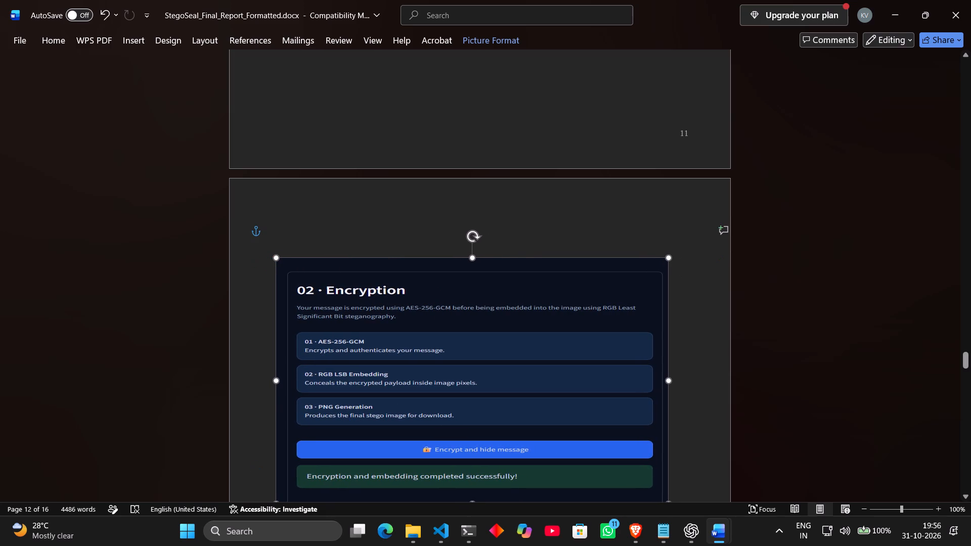
pyautogui.moveTo(668, 378); pyautogui.dragTo(678, 378)
pyautogui.scroll(-1, 444, 418)
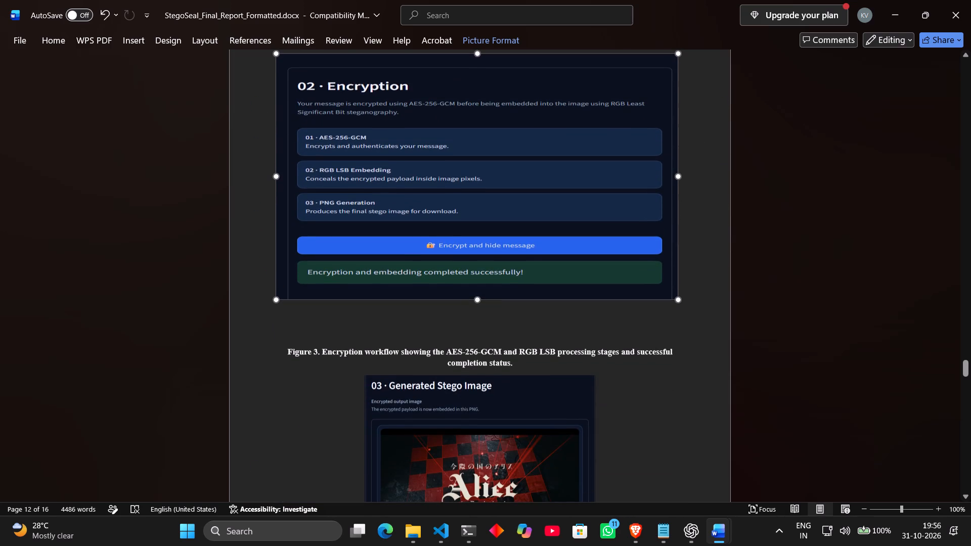
# Reduce the gap between the Figure 3 encryption workflow screenshot and its caption to a single blank line.
pyautogui.click(280, 344)
pyautogui.write('\\\\')
pyautogui.press('BackSpace')
pyautogui.press('BackSpace')
pyautogui.press('BackSpace')
pyautogui.press('BackSpace')
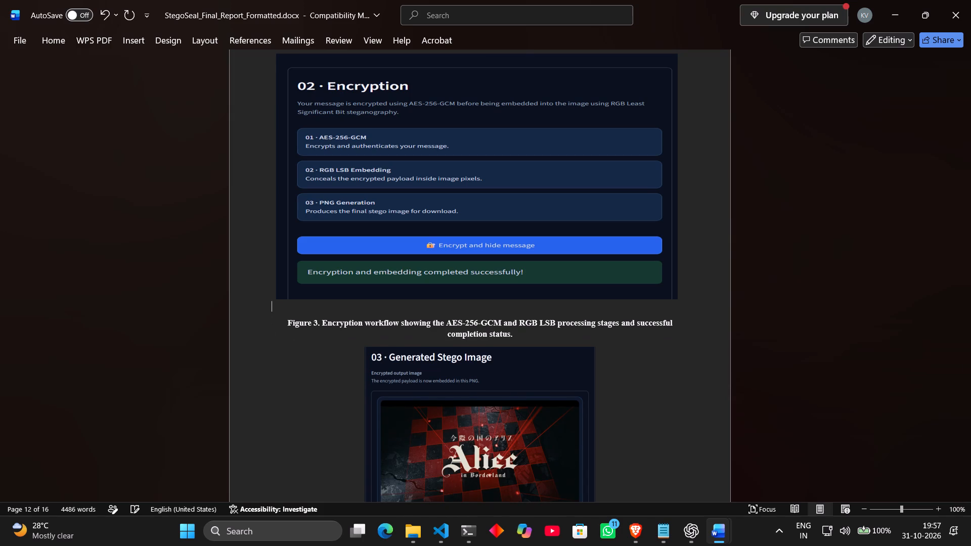
# Widen the Figure 4 generated stego image screenshot on both sides toward the text margins, keeping its height.
pyautogui.scroll(-2, 547, 353)
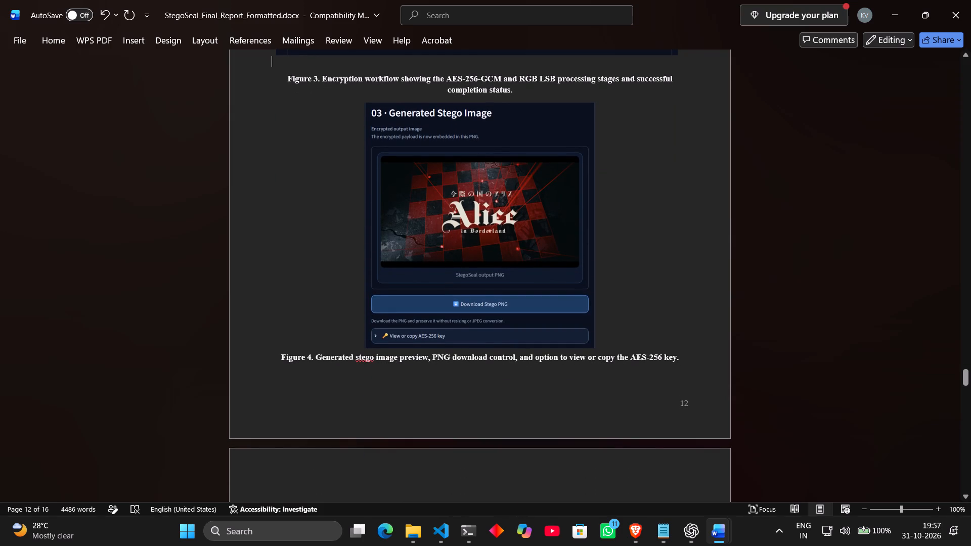
pyautogui.click(365, 251)
pyautogui.moveTo(365, 225); pyautogui.dragTo(208, 222)
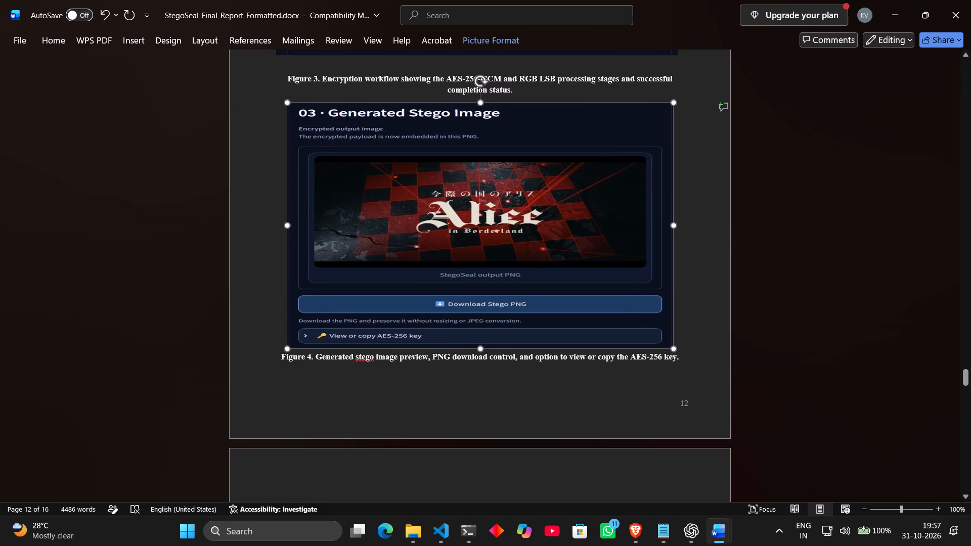
pyautogui.moveTo(208, 222); pyautogui.dragTo(208, 221)
# Insert a blank line between the Figure 4 generated stego image screenshot and its caption.
pyautogui.scroll(1, 527, 245)
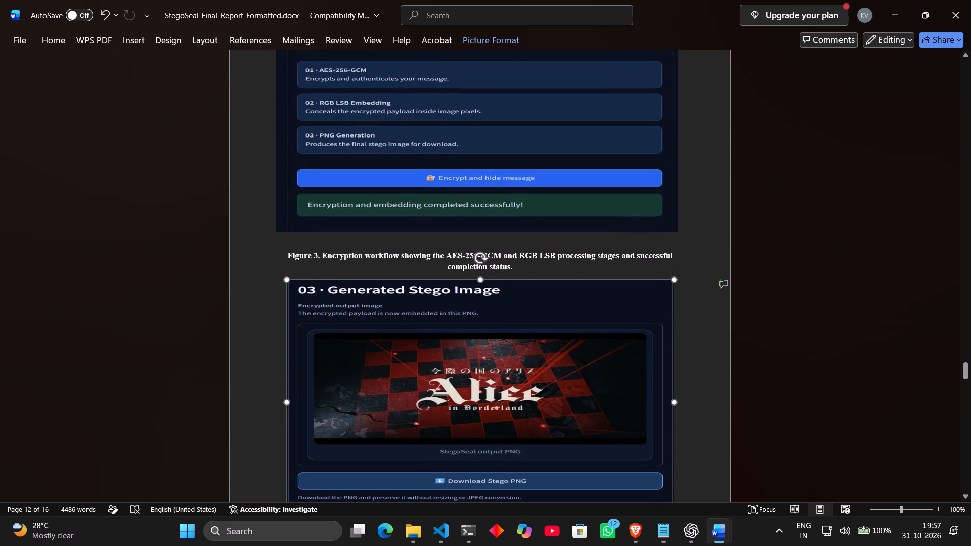
pyautogui.scroll(-1, 543, 350)
pyautogui.scroll(1, 398, 307)
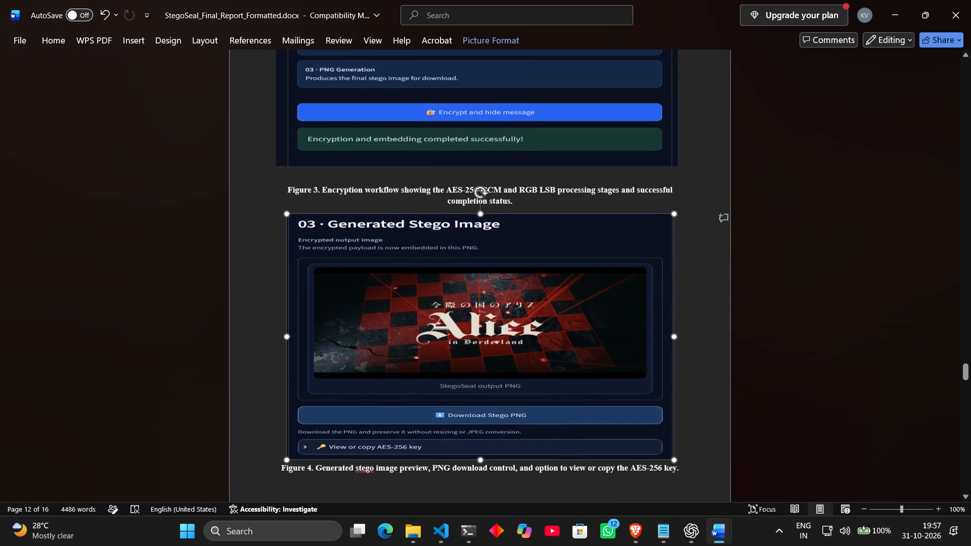
pyautogui.scroll(1, 398, 307)
pyautogui.scroll(3, 486, 271)
pyautogui.scroll(-5, 486, 271)
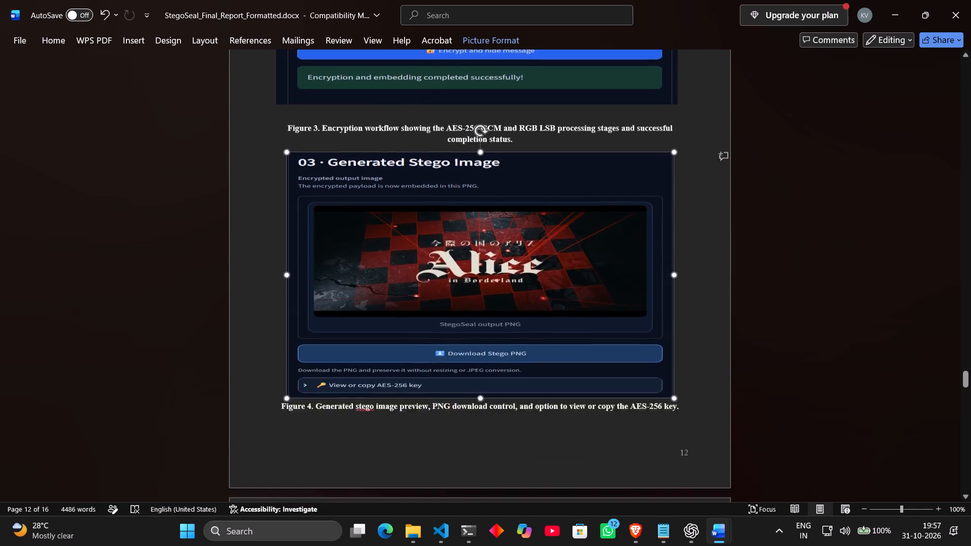
pyautogui.scroll(-1, 486, 271)
pyautogui.click(690, 280)
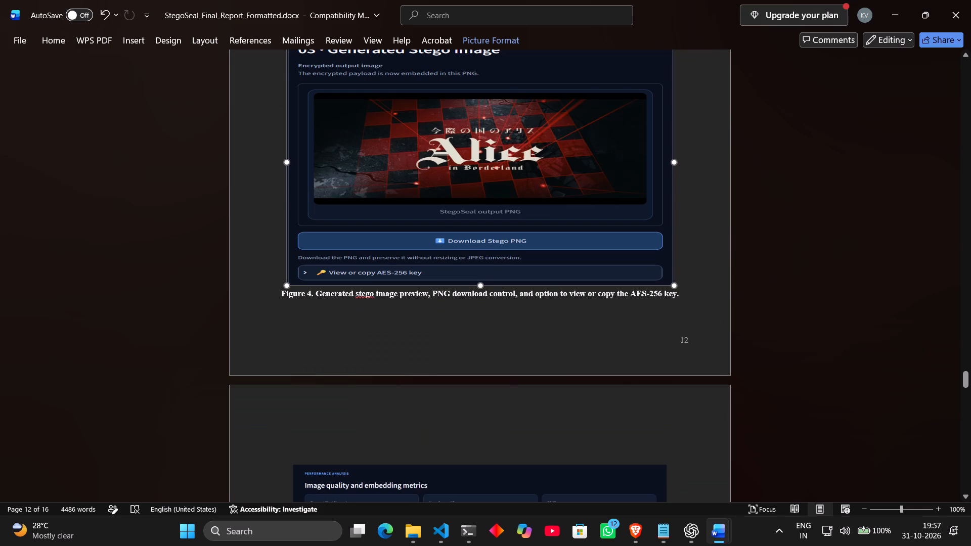
pyautogui.press('Return')
# Make the Figure 5 image quality and embedding metrics screenshot slightly taller, keeping its width.
pyautogui.scroll(1, 676, 272)
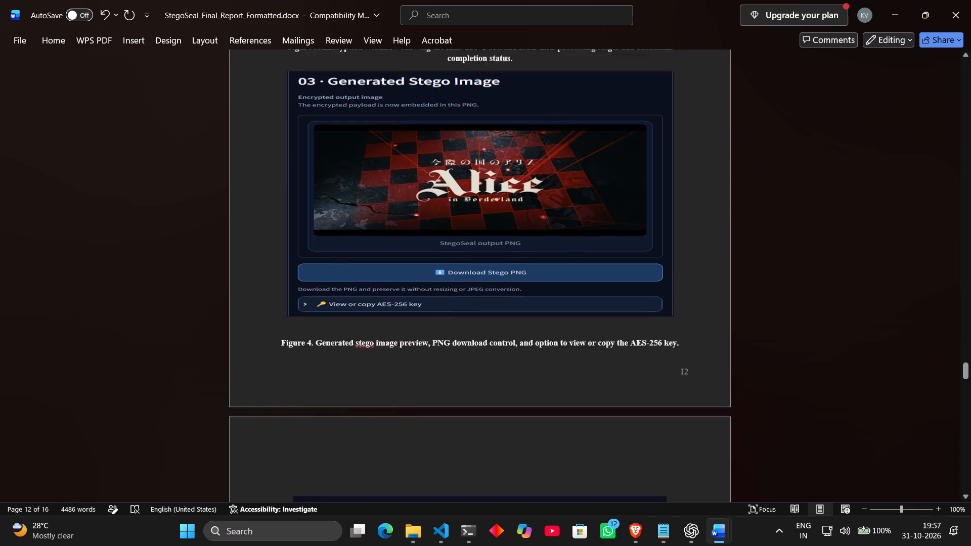
pyautogui.scroll(1, 676, 272)
pyautogui.scroll(-2, 676, 272)
pyautogui.scroll(-1, 514, 380)
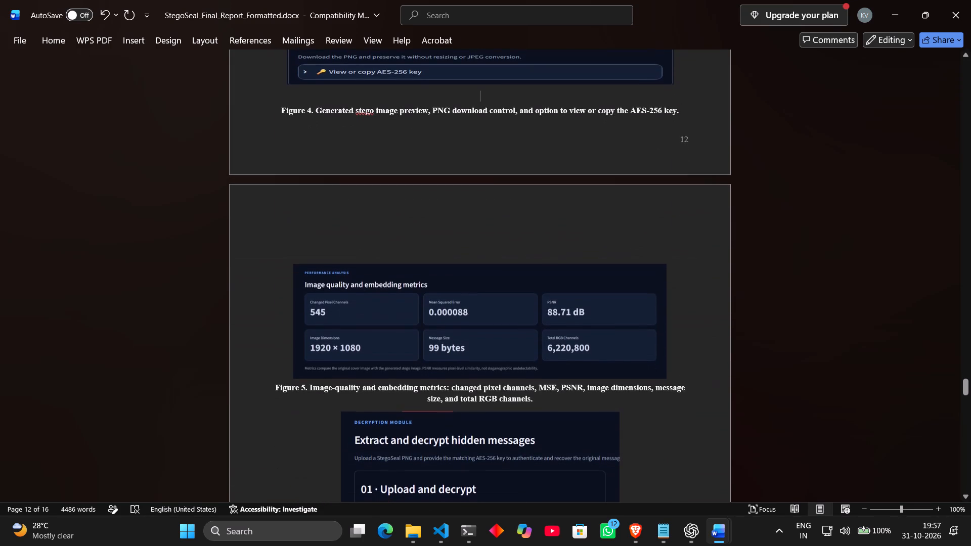
pyautogui.click(368, 293)
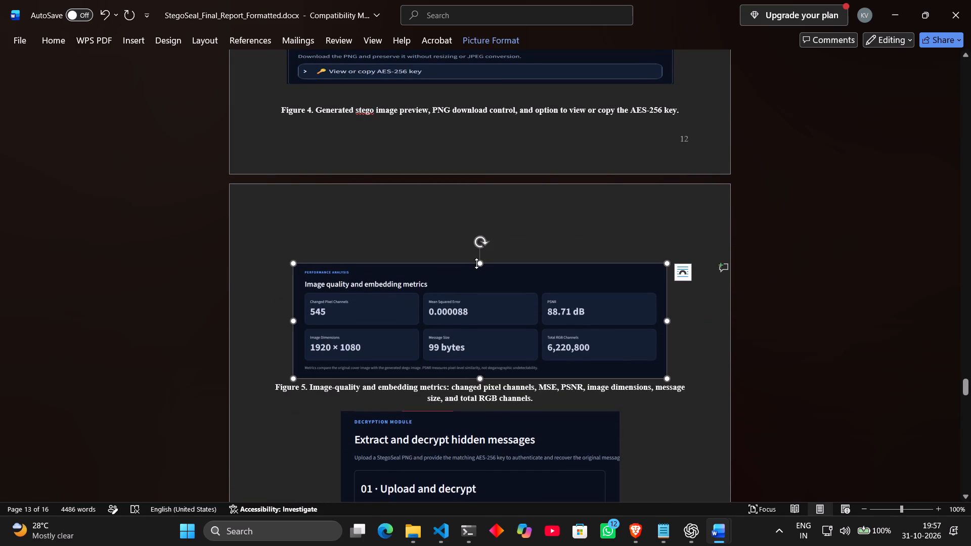
pyautogui.moveTo(479, 262); pyautogui.dragTo(478, 242)
# Remove the extra blank line above the Figure 5 metrics screenshot at the start of its page.
pyautogui.scroll(-1, 427, 351)
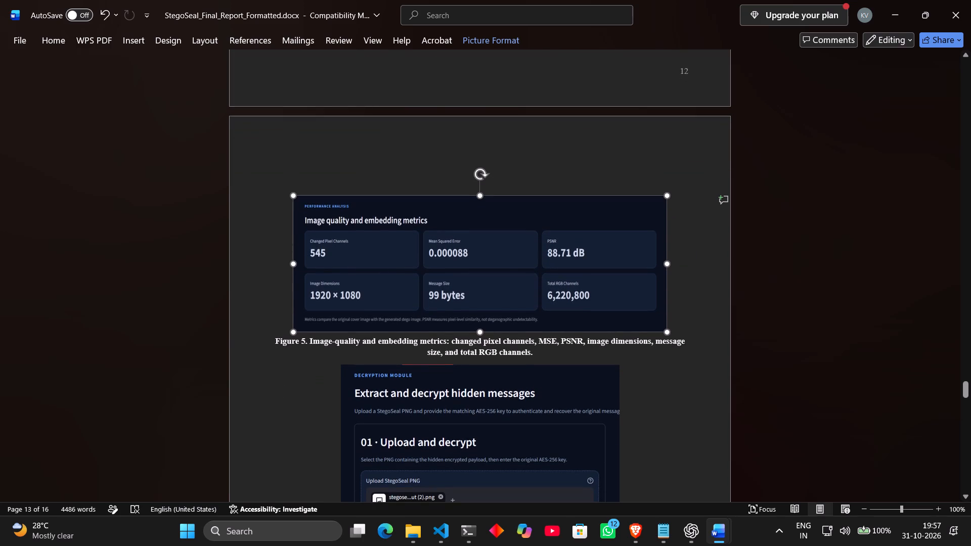
pyautogui.scroll(1, 578, 297)
pyautogui.scroll(-1, 578, 297)
pyautogui.scroll(-1, 521, 323)
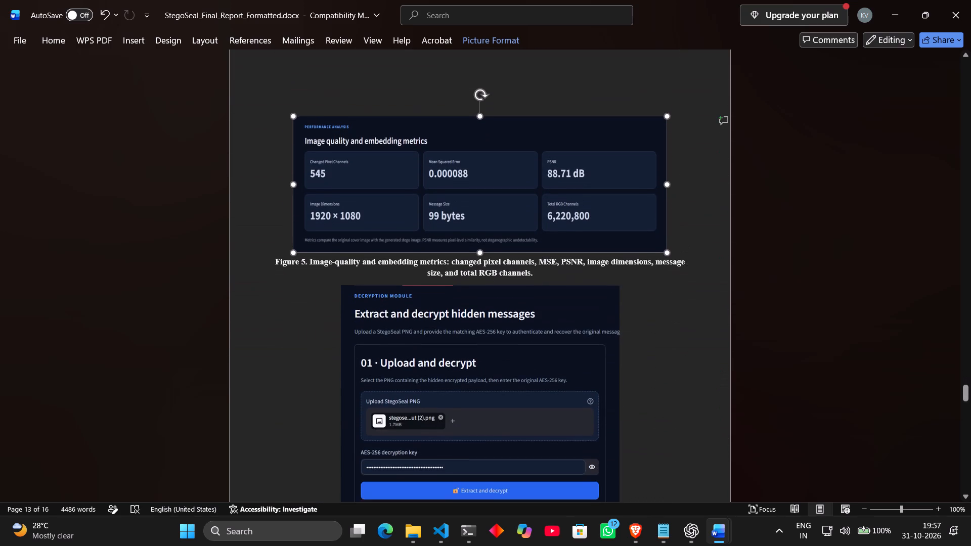
pyautogui.click(273, 75)
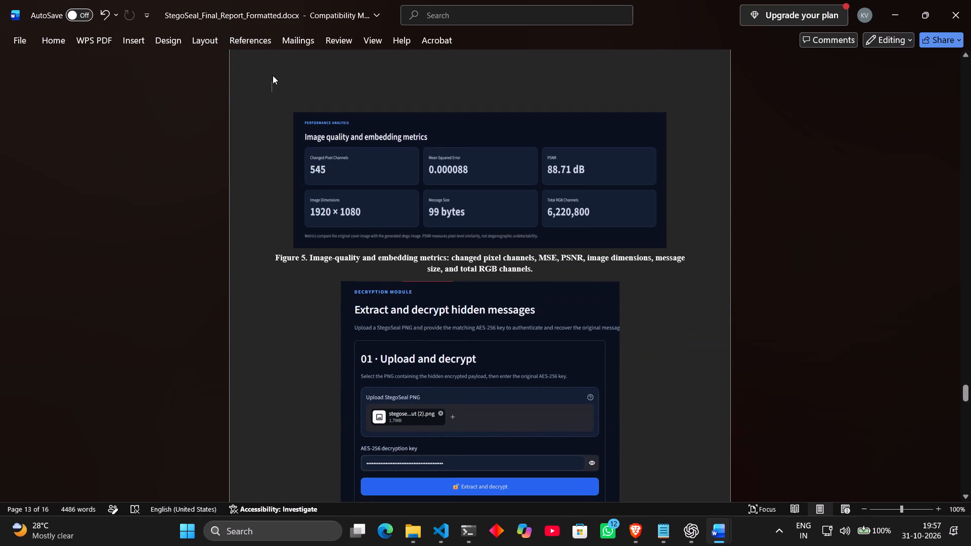
pyautogui.press('BackSpace')
pyautogui.scroll(2, 279, 98)
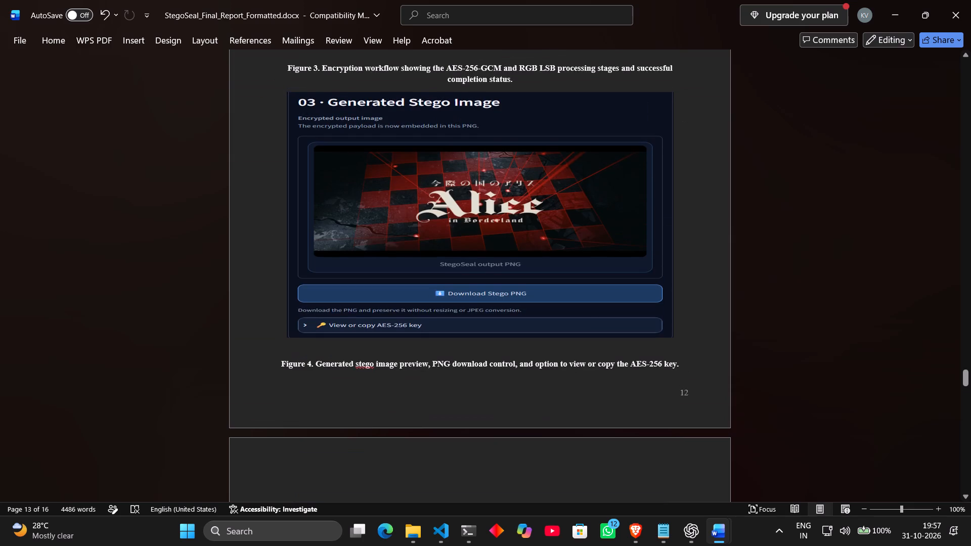
pyautogui.press('BackSpace')
pyautogui.scroll(-1, 279, 98)
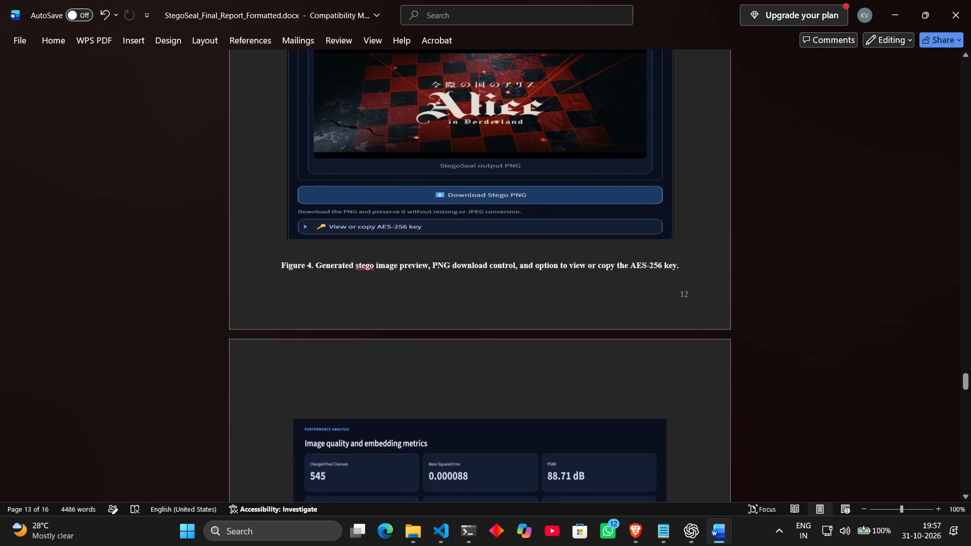
pyautogui.press('BackSpace')
pyautogui.press('BackSpace')
pyautogui.press('BackSpace')
pyautogui.press('BackSpace')
pyautogui.press('BackSpace')
pyautogui.press('BackSpace')
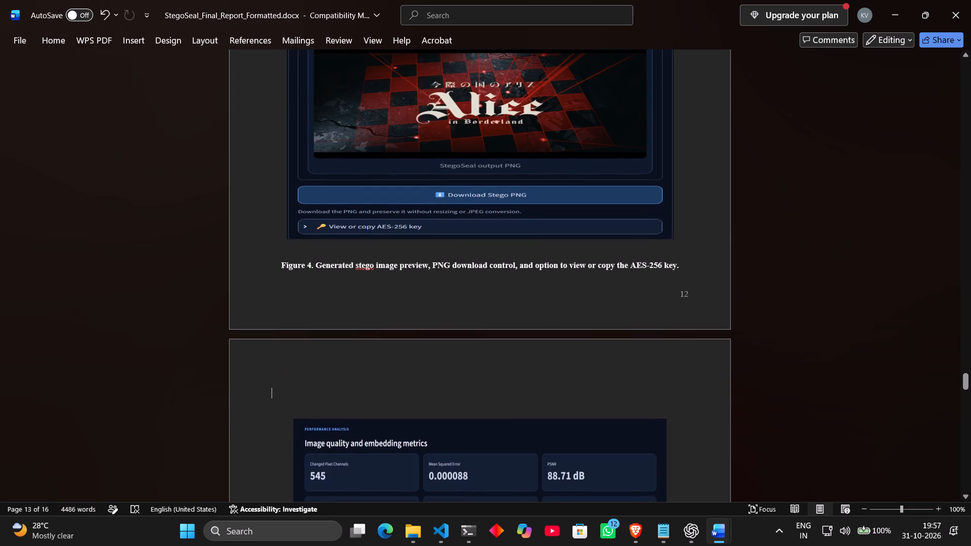
pyautogui.click(311, 403)
pyautogui.press('BackSpace')
pyautogui.press('BackSpace')
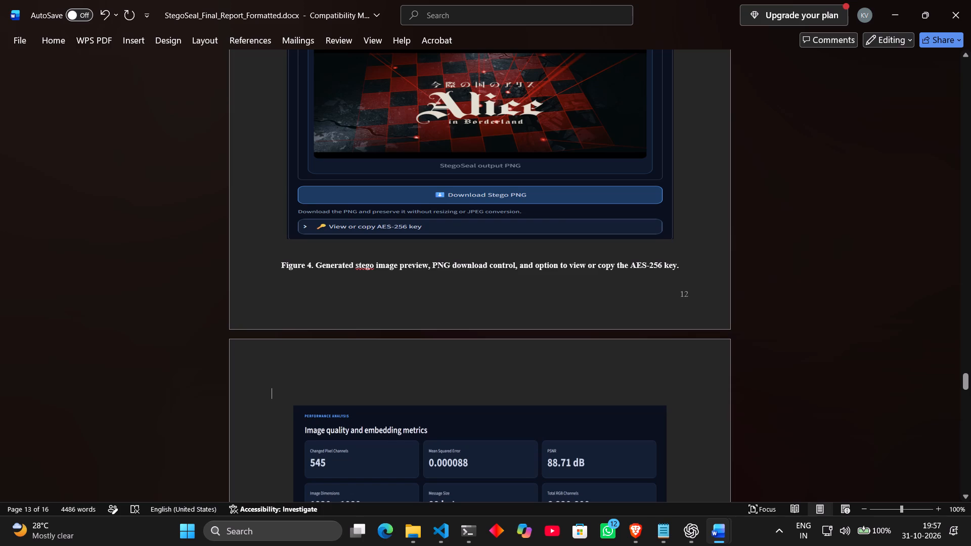
pyautogui.click(289, 405)
pyautogui.press('Left')
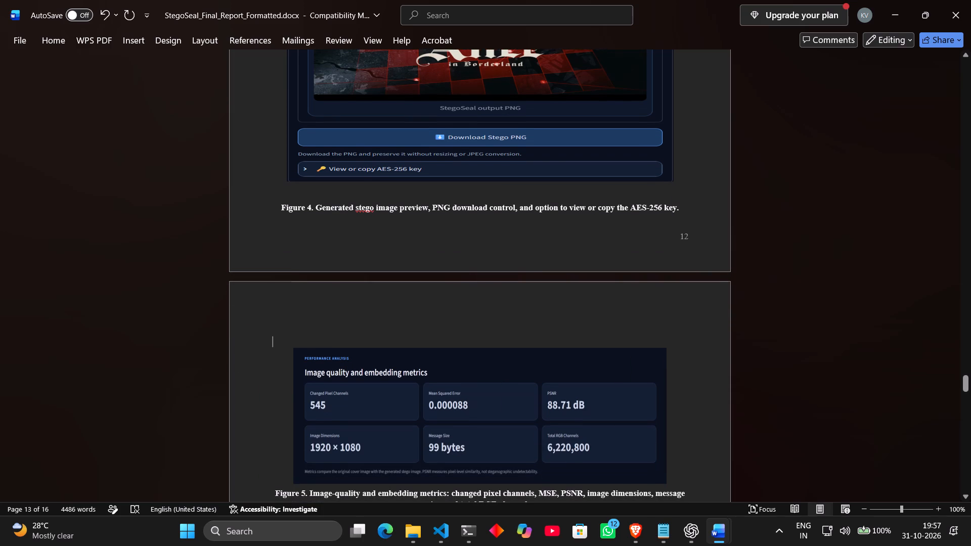
pyautogui.press('BackSpace')
pyautogui.press('BackSpace')
# Insert a blank line between the Figure 5 metrics screenshot and its caption.
pyautogui.scroll(-1, 289, 405)
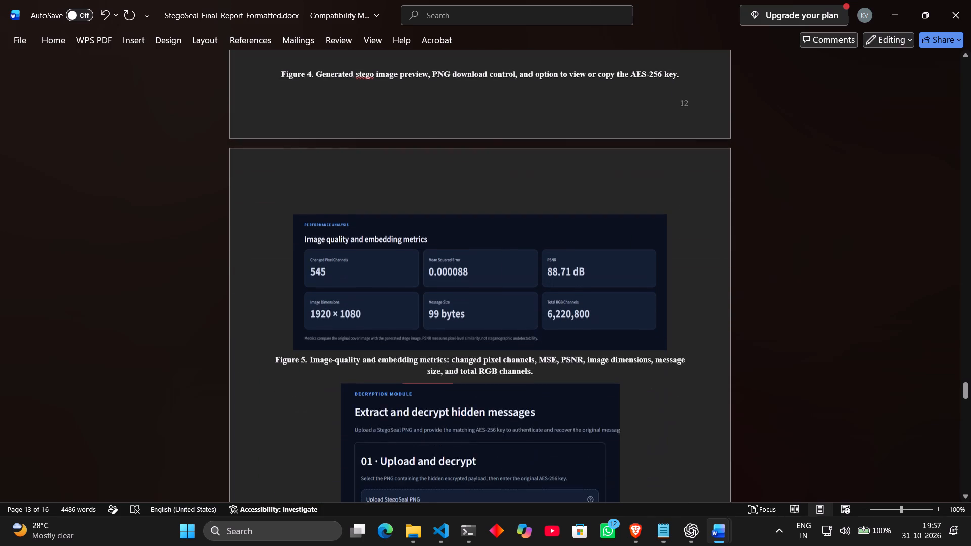
pyautogui.scroll(-1, 289, 405)
pyautogui.click(691, 269)
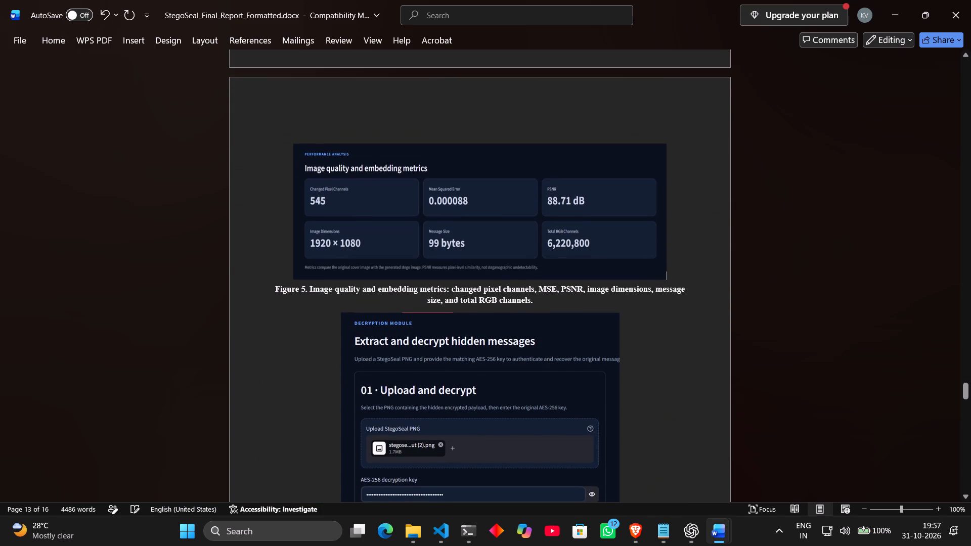
pyautogui.press('Return')
# Widen the Figure 6 extraction interface screenshot on both sides toward the text margins, keeping its height.
pyautogui.scroll(-1, 680, 275)
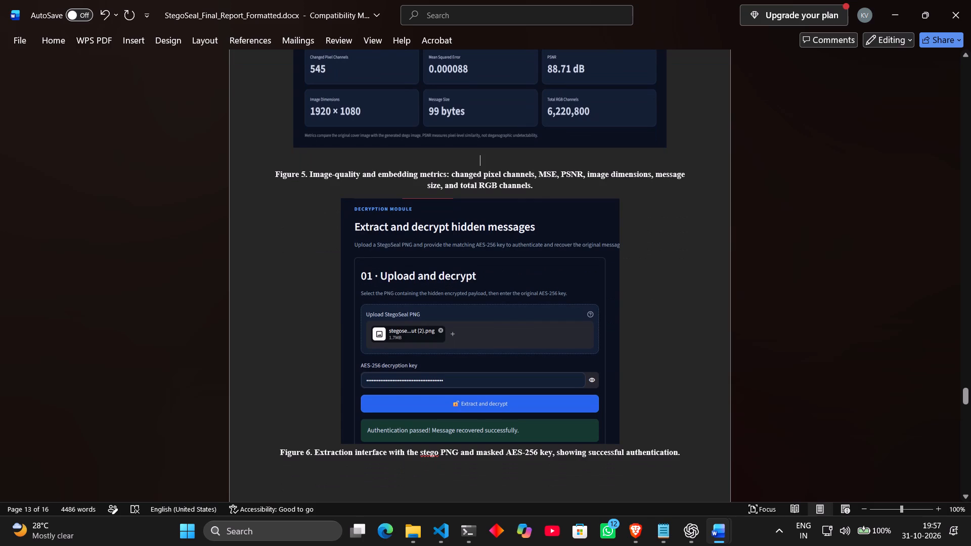
pyautogui.click(415, 304)
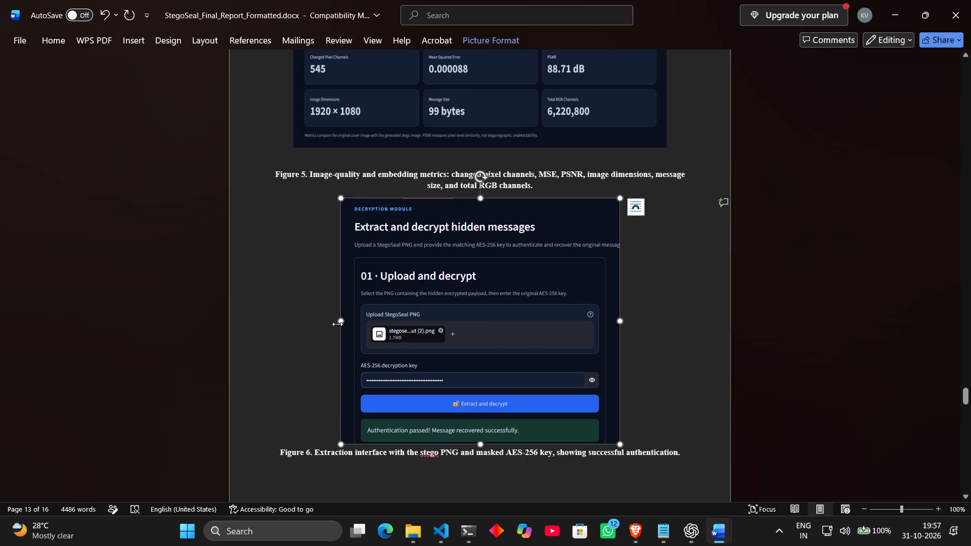
pyautogui.moveTo(338, 321); pyautogui.dragTo(247, 314)
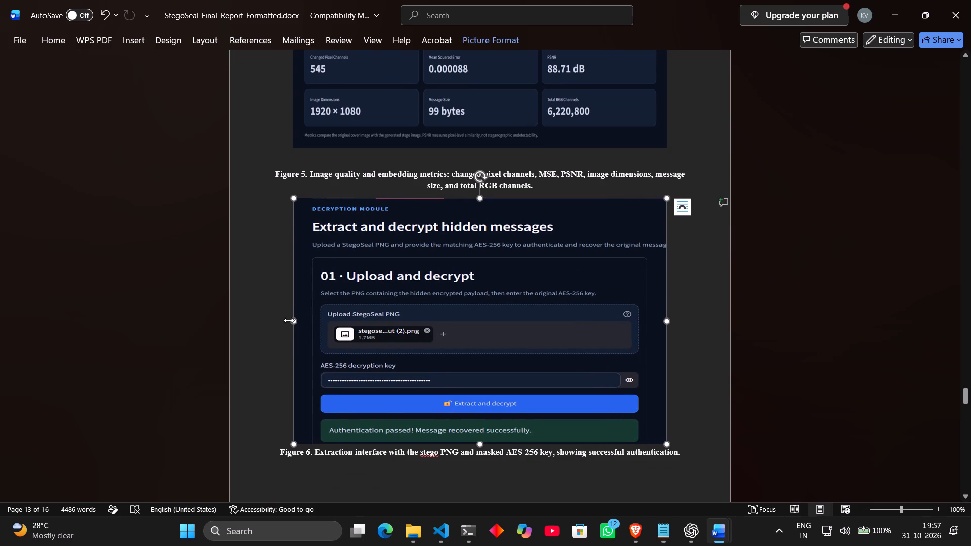
pyautogui.click(292, 322)
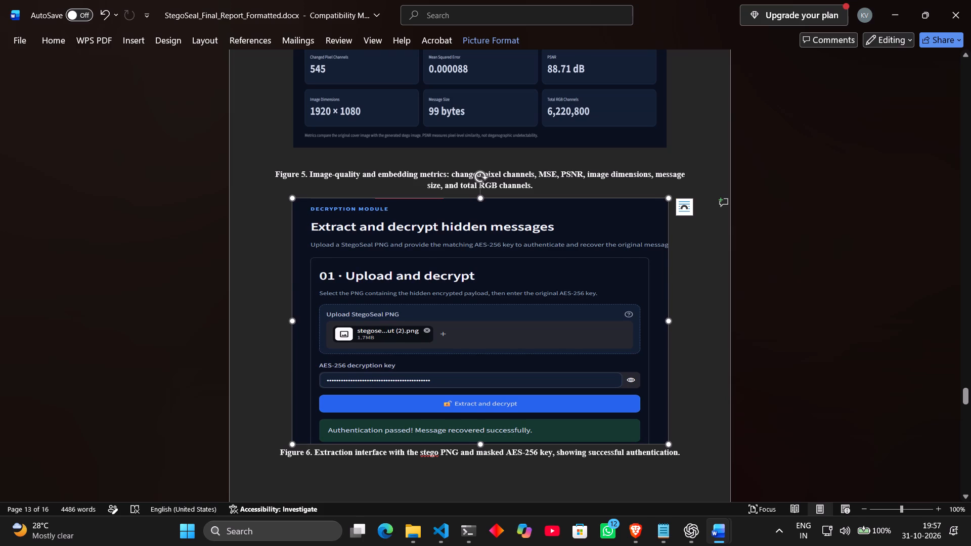
# Insert a blank line between the Figure 6 extraction interface screenshot and its caption.
pyautogui.scroll(-1, 607, 327)
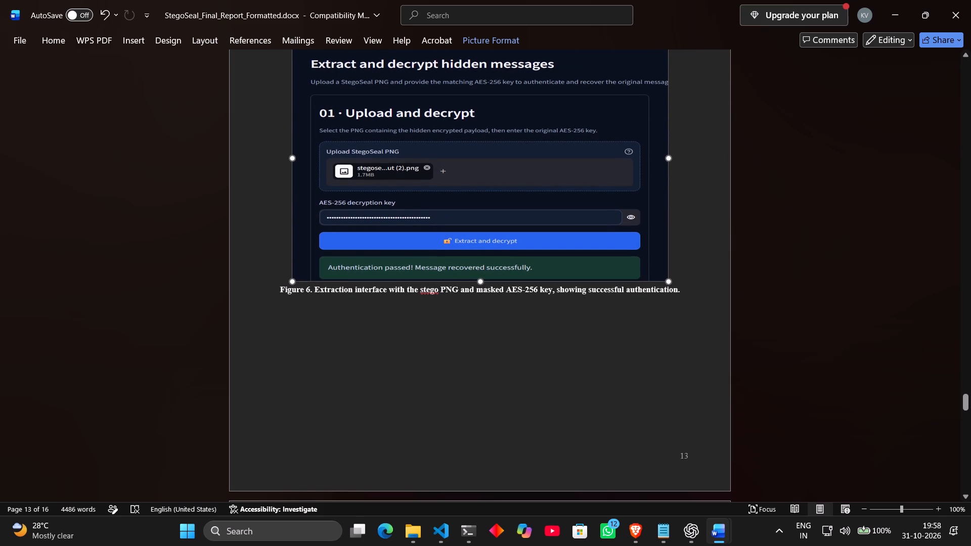
pyautogui.click(697, 265)
pyautogui.press('Return')
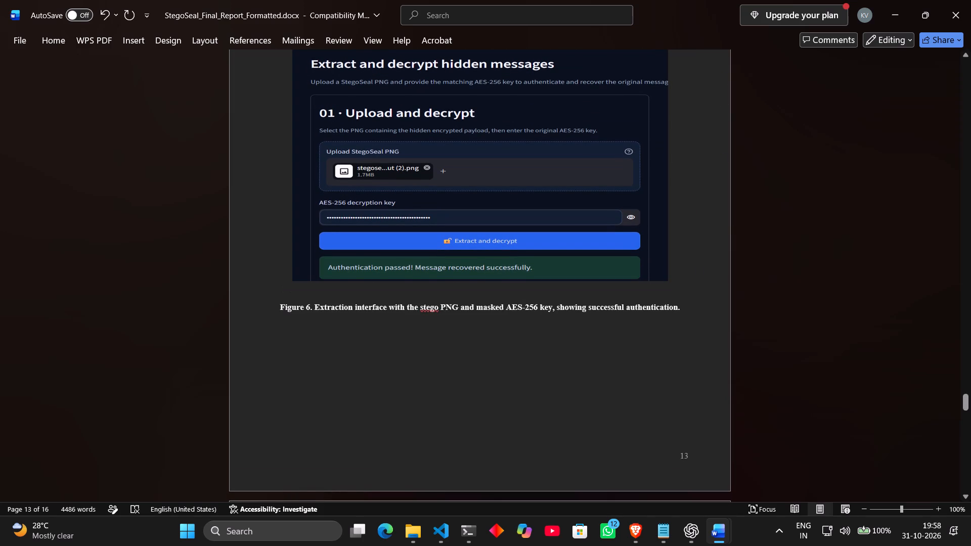
# Widen the Figure 7 recovered message screenshot slightly on both sides, keeping its height.
pyautogui.scroll(-1, 696, 266)
pyautogui.scroll(-1, 438, 331)
pyautogui.click(446, 231)
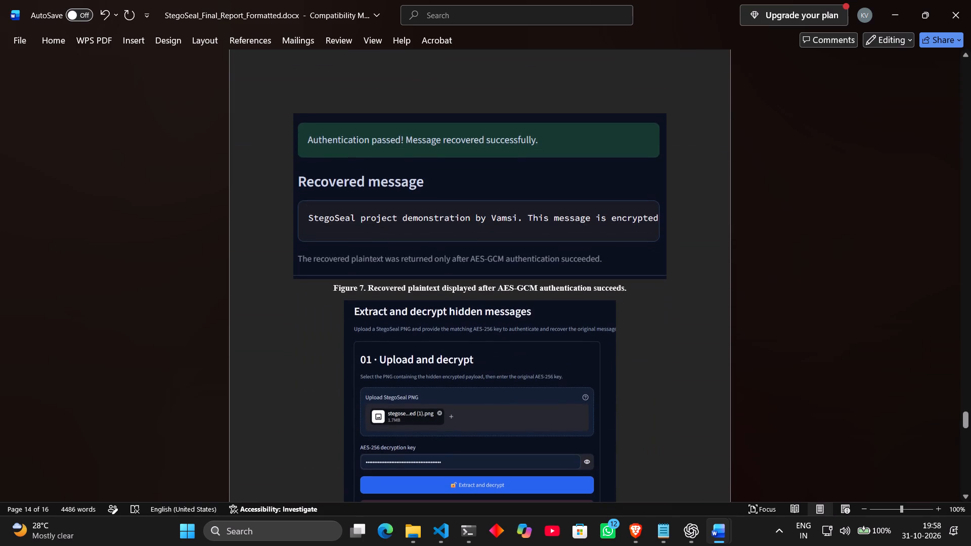
pyautogui.moveTo(666, 194); pyautogui.dragTo(677, 194)
# Insert one blank line above and one below the Figure 7 caption to separate it from the surrounding screenshots.
pyautogui.click(699, 271)
pyautogui.press('Return')
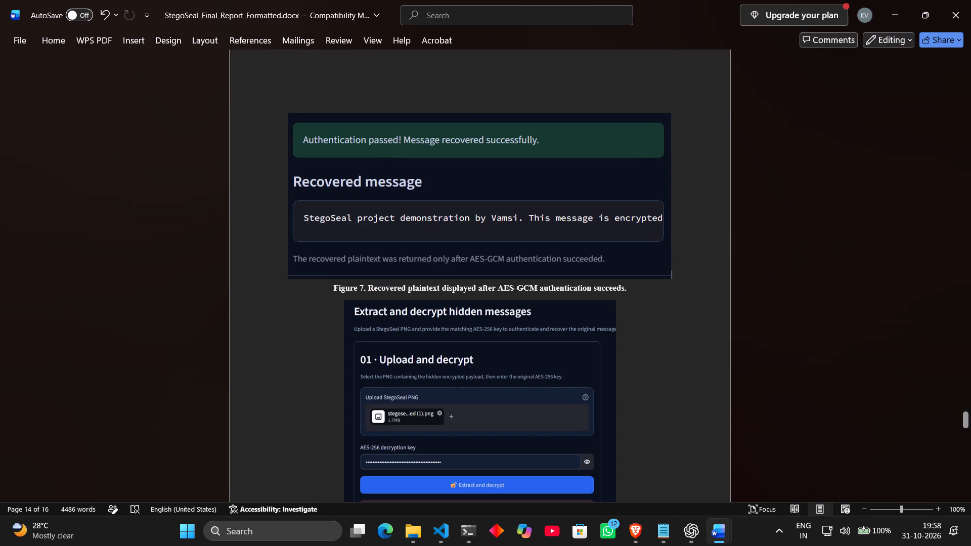
pyautogui.scroll(-1, 670, 286)
pyautogui.click(633, 181)
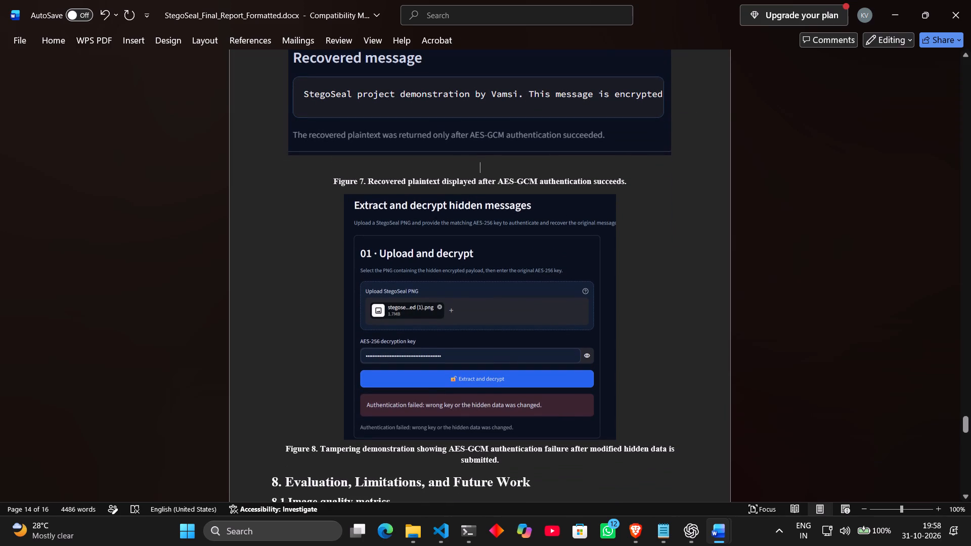
pyautogui.press('Return')
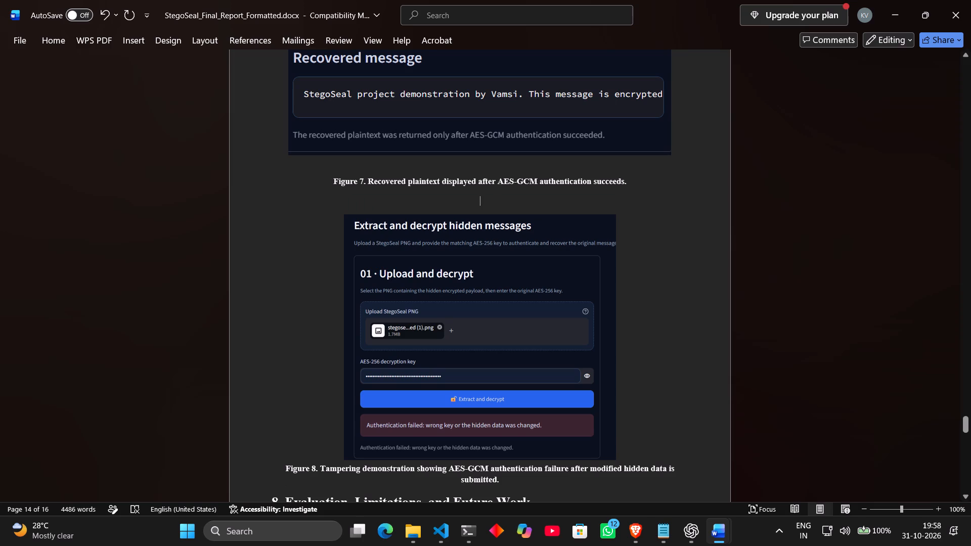
# Widen the Figure 8 tampering demonstration screenshot on both sides toward the text margins, keeping its height.
pyautogui.click(428, 324)
pyautogui.moveTo(345, 336); pyautogui.dragTo(322, 334)
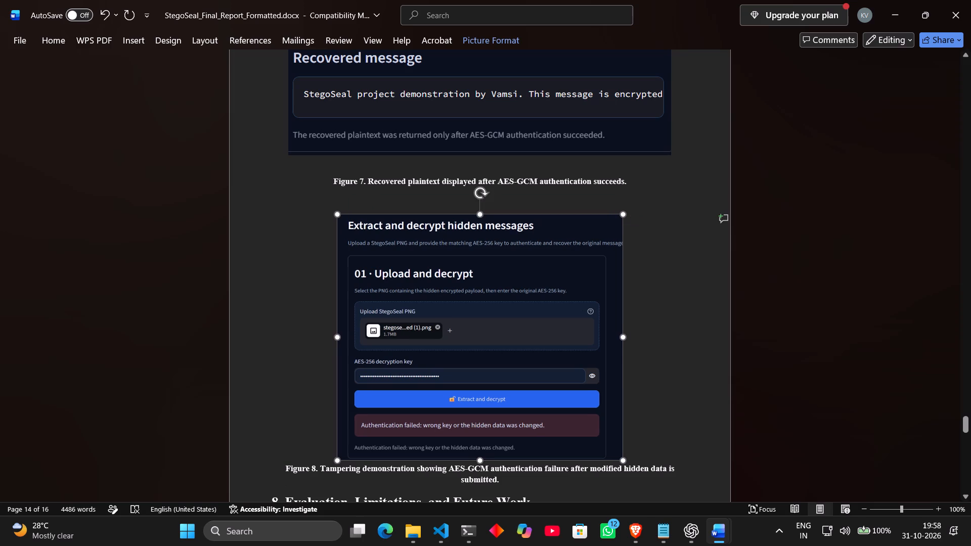
pyautogui.moveTo(322, 334); pyautogui.dragTo(244, 325)
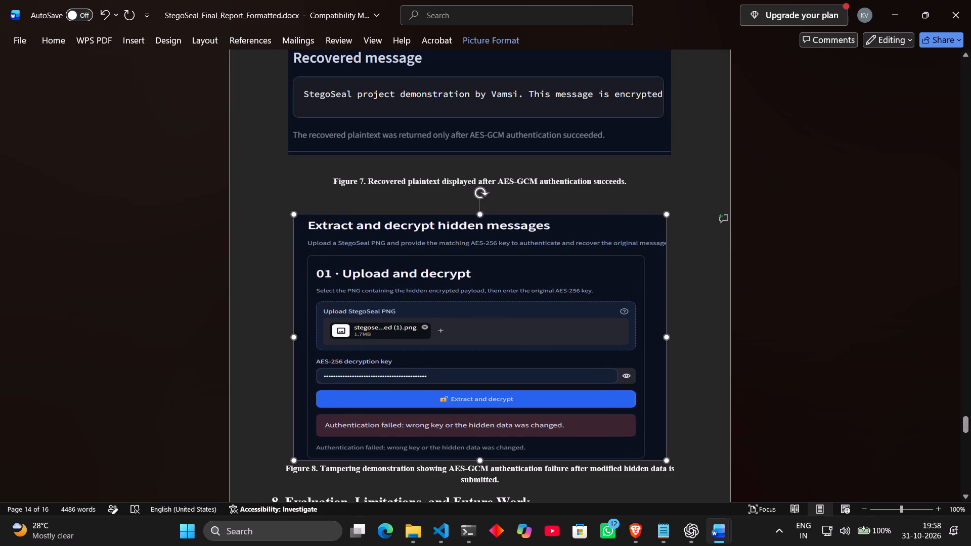
pyautogui.moveTo(244, 325); pyautogui.dragTo(241, 325)
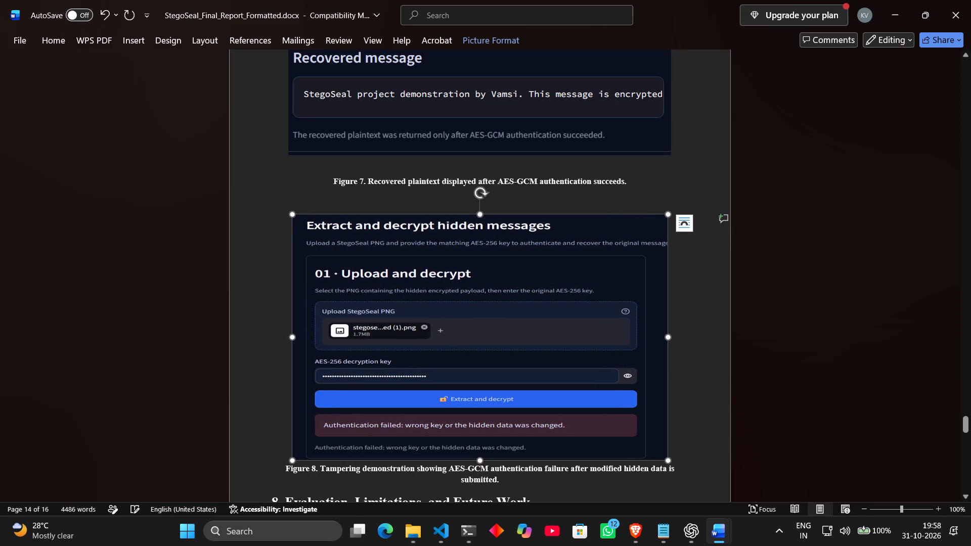
# Insert a blank line between the Figure 8 tampering demonstration screenshot and its caption.
pyautogui.scroll(-1, 677, 335)
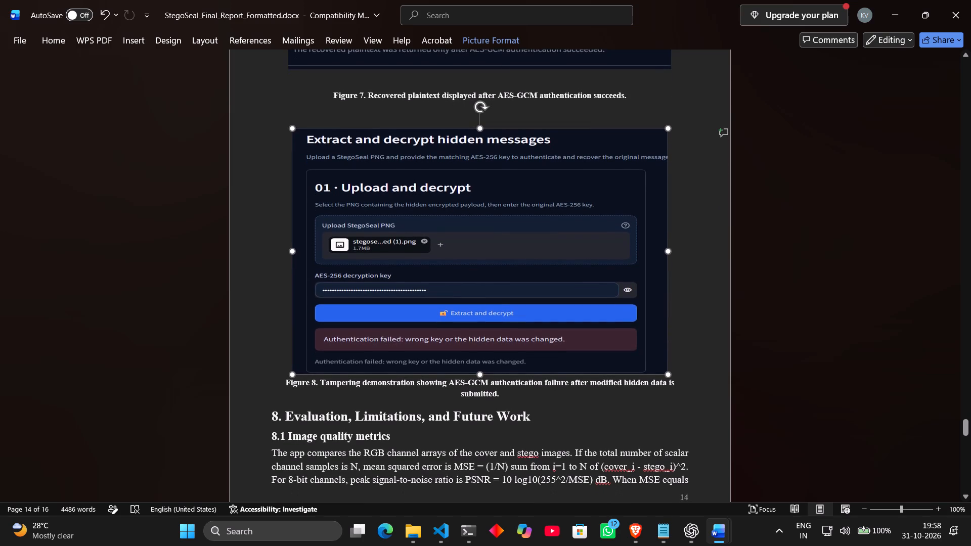
pyautogui.click(721, 349)
pyautogui.press('Return')
# Review the remaining report pages from section 8 through the conclusion and section 9, and return to the cover page.
pyautogui.scroll(-1, 707, 361)
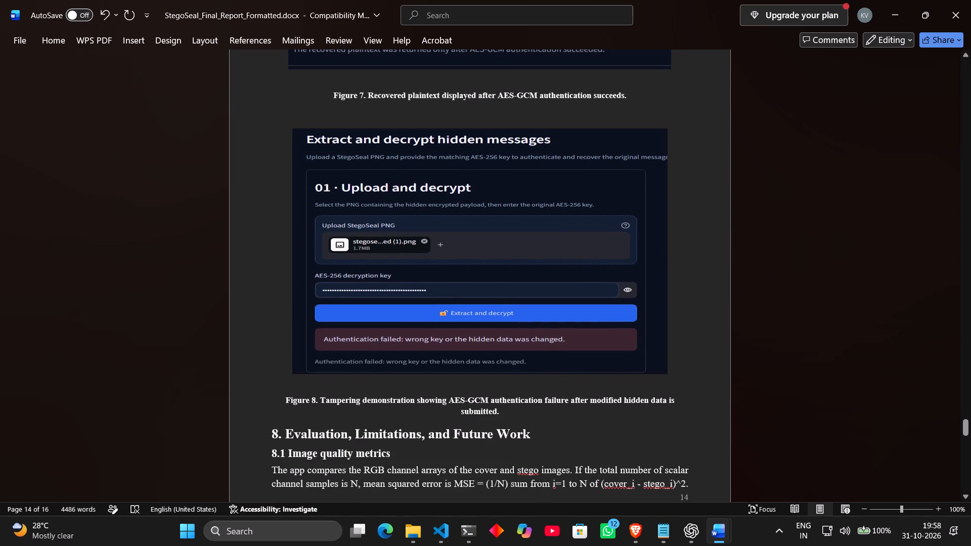
pyautogui.scroll(-1, 707, 361)
pyautogui.scroll(-1, 451, 352)
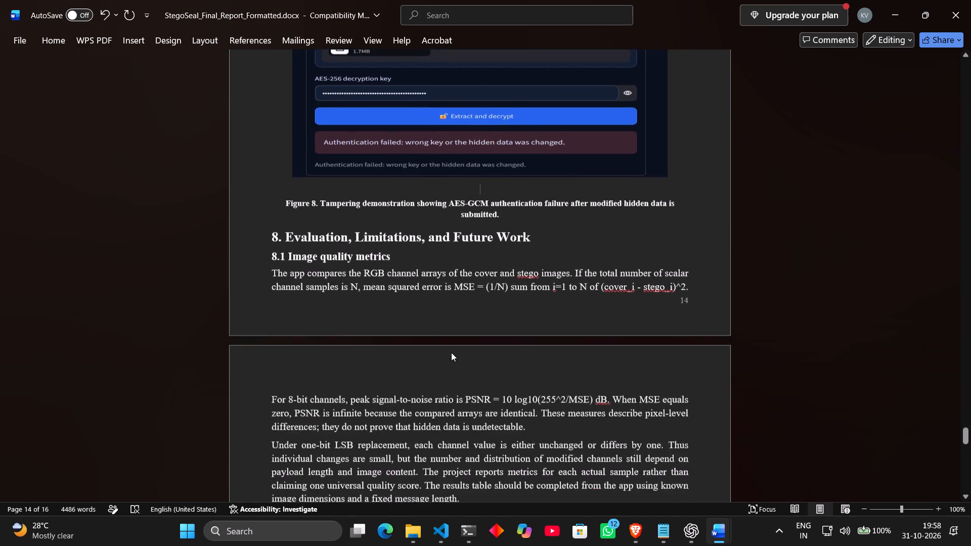
pyautogui.scroll(-1, 451, 352)
pyautogui.scroll(-2, 394, 384)
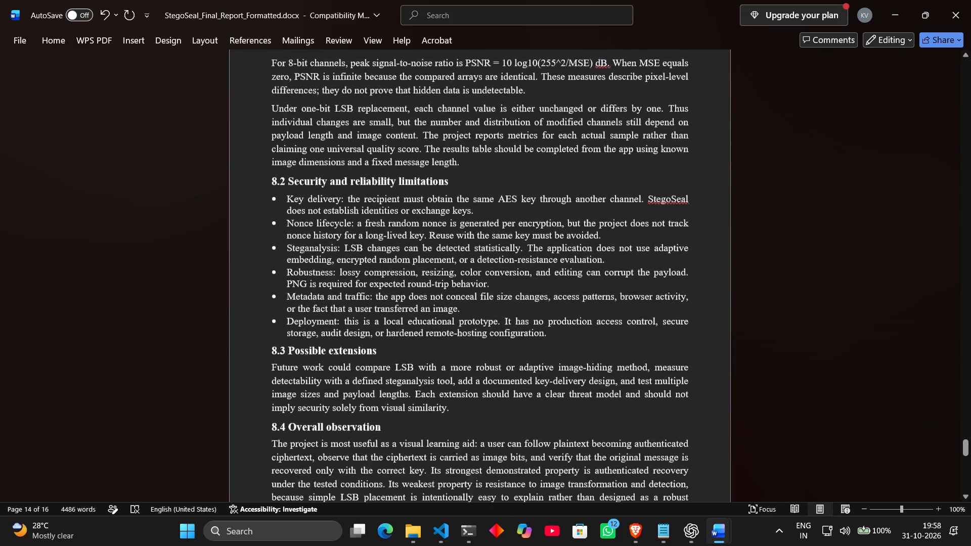
pyautogui.scroll(-2, 394, 384)
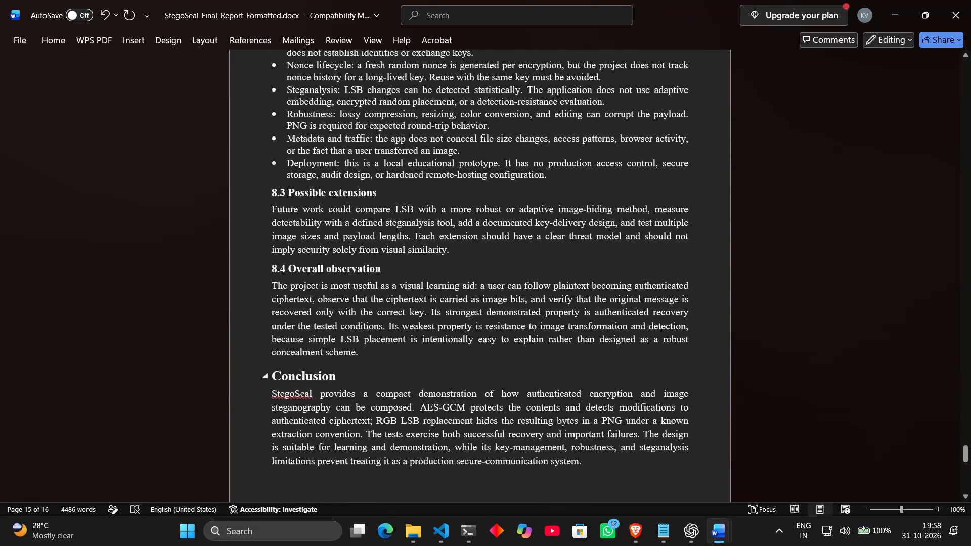
pyautogui.scroll(-4, 394, 384)
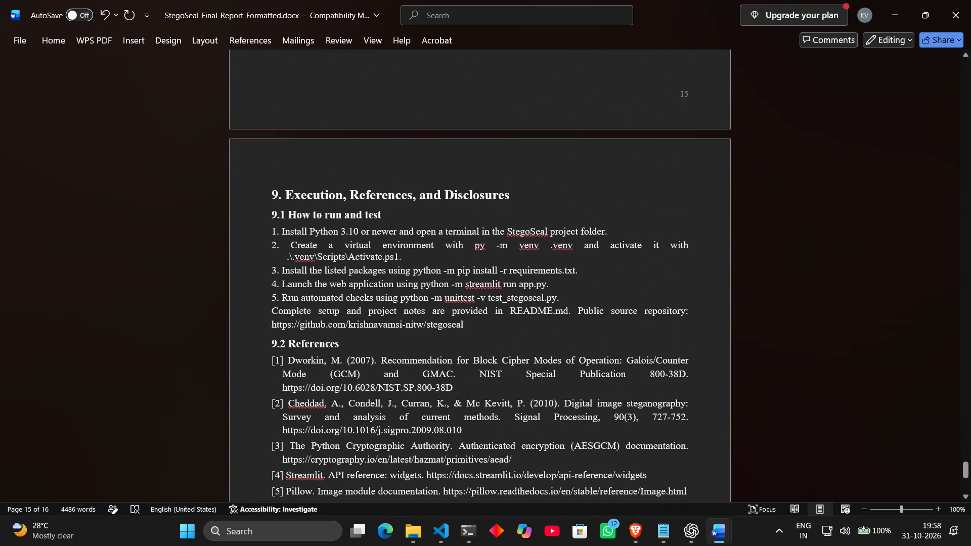
pyautogui.scroll(-1, 394, 384)
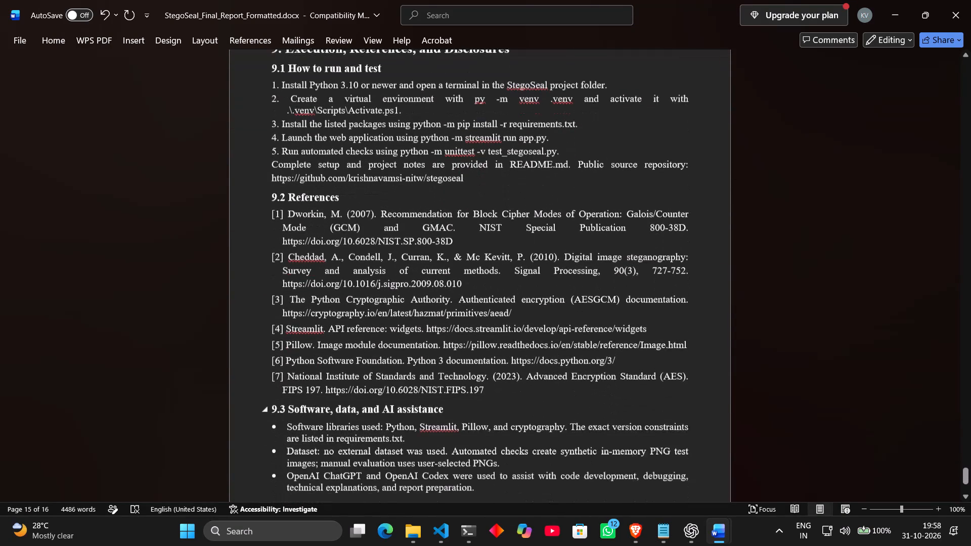
pyautogui.scroll(-4, 394, 384)
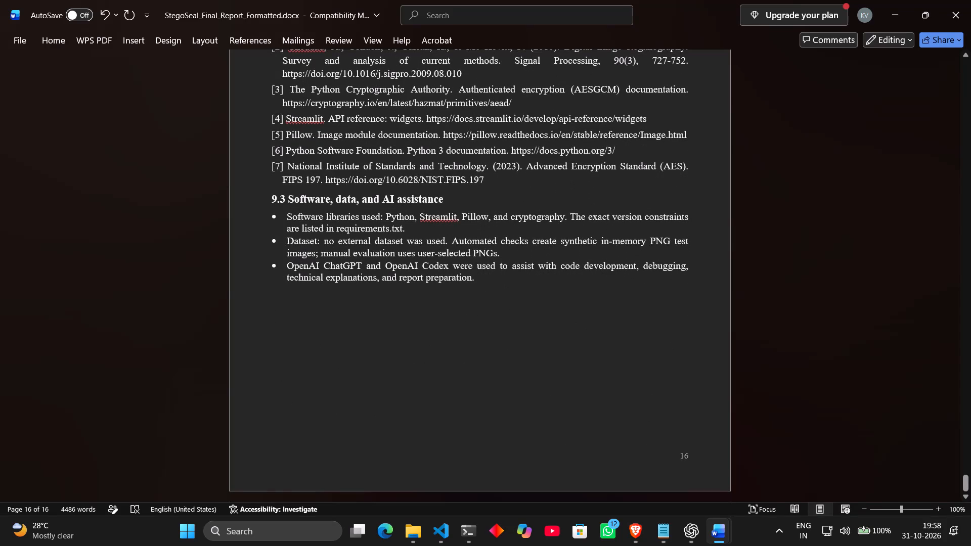
pyautogui.scroll(20, 390, 250)
pyautogui.scroll(20, 390, 250)
pyautogui.scroll(1, 390, 250)
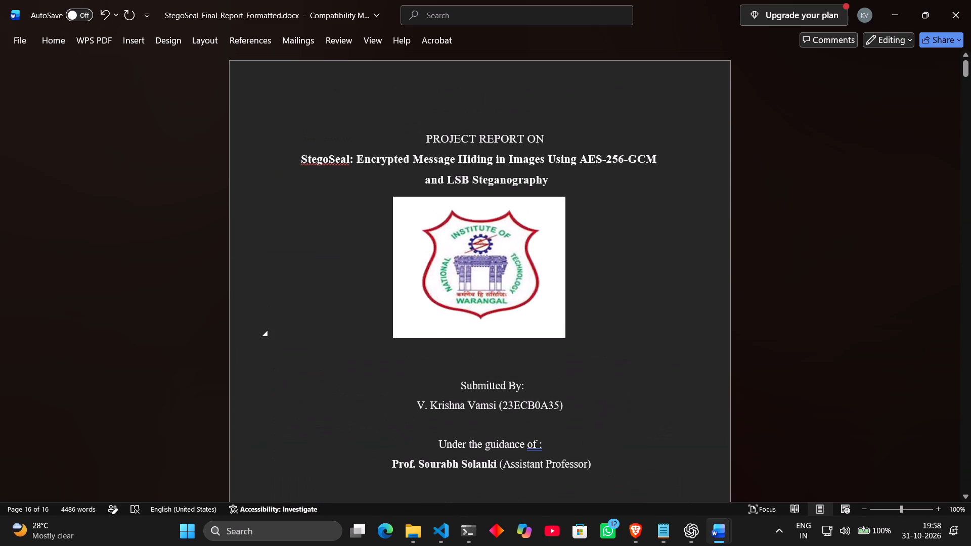
# Save the report document.
pyautogui.hotkey('ctrl', 's')
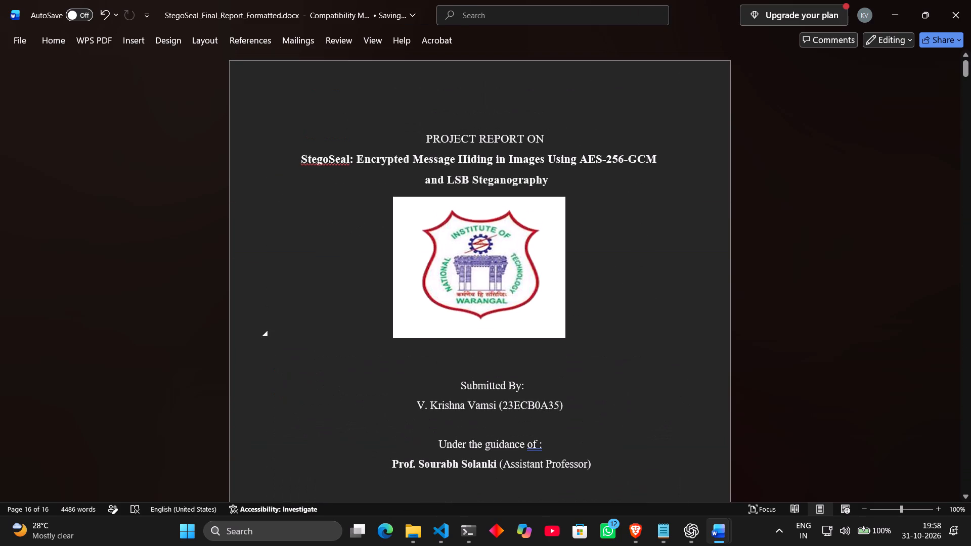
# Save a PDF copy of the report to the E: drive as StegoSeal_Final_Report_Formatted.pdf with standard optimization.
pyautogui.click(25, 45)
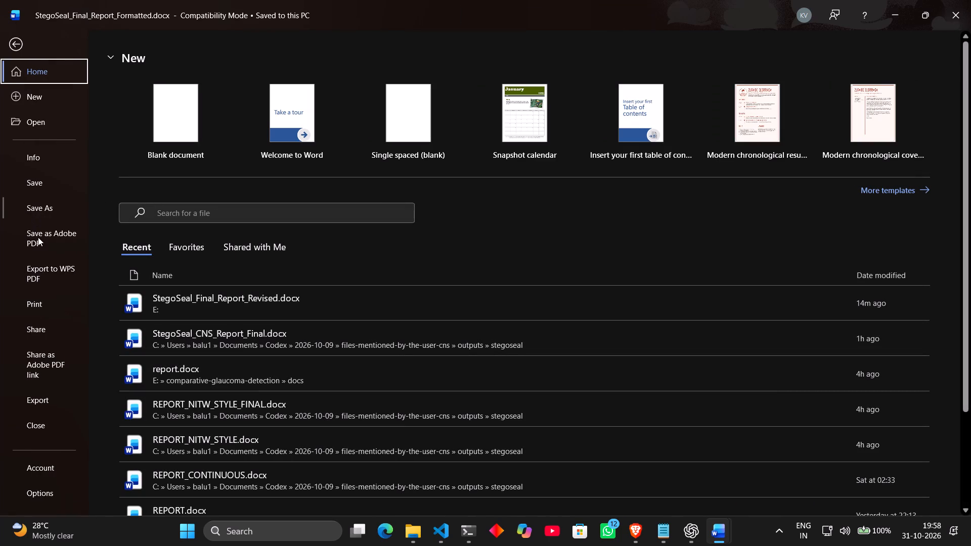
pyautogui.click(42, 211)
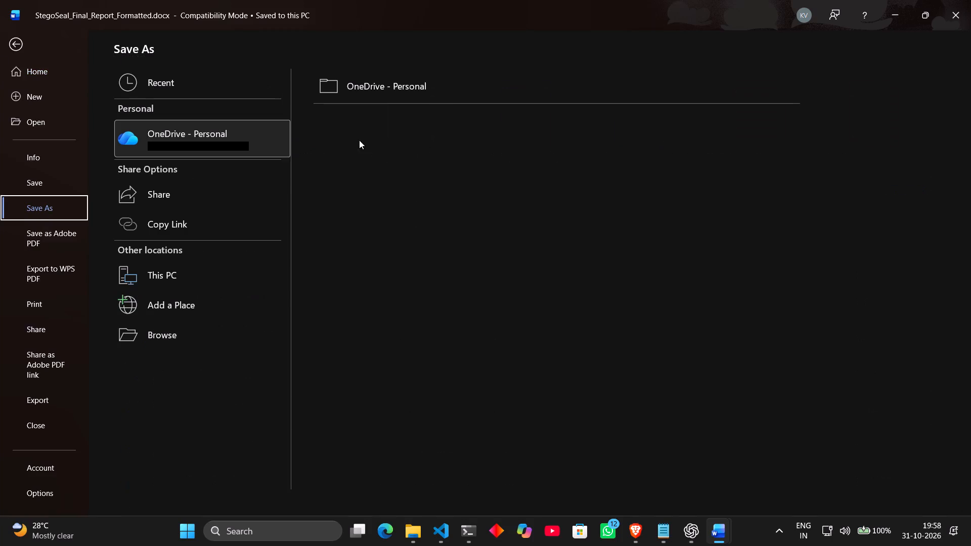
pyautogui.click(174, 288)
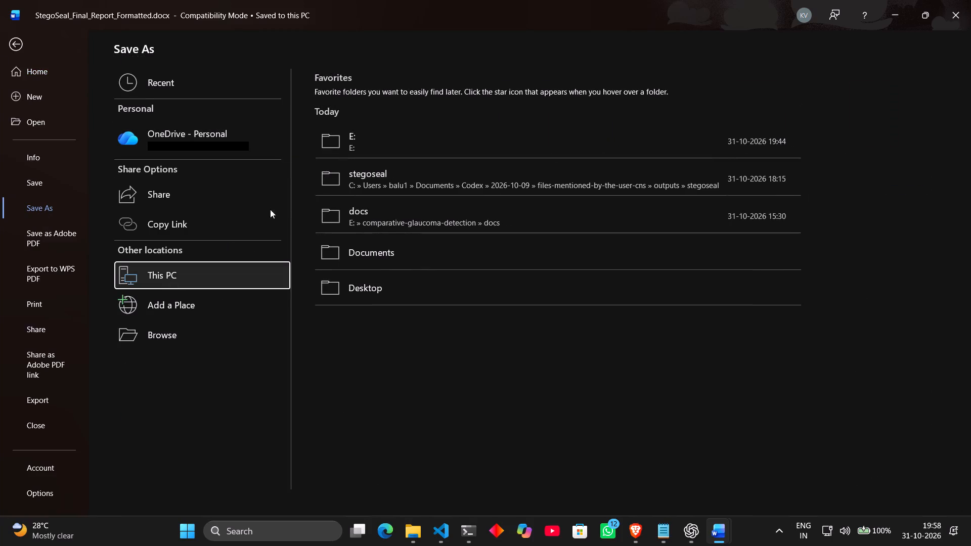
pyautogui.click(362, 136)
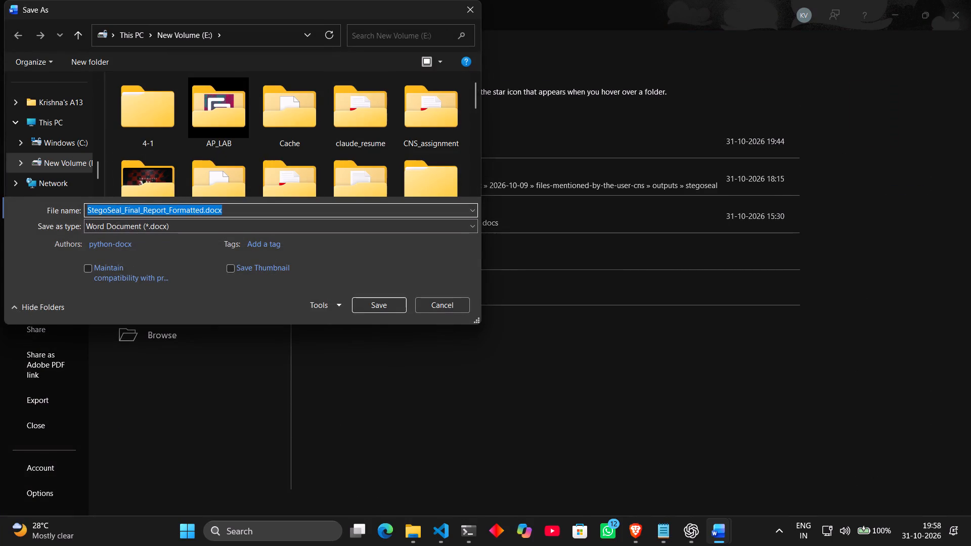
pyautogui.click(200, 227)
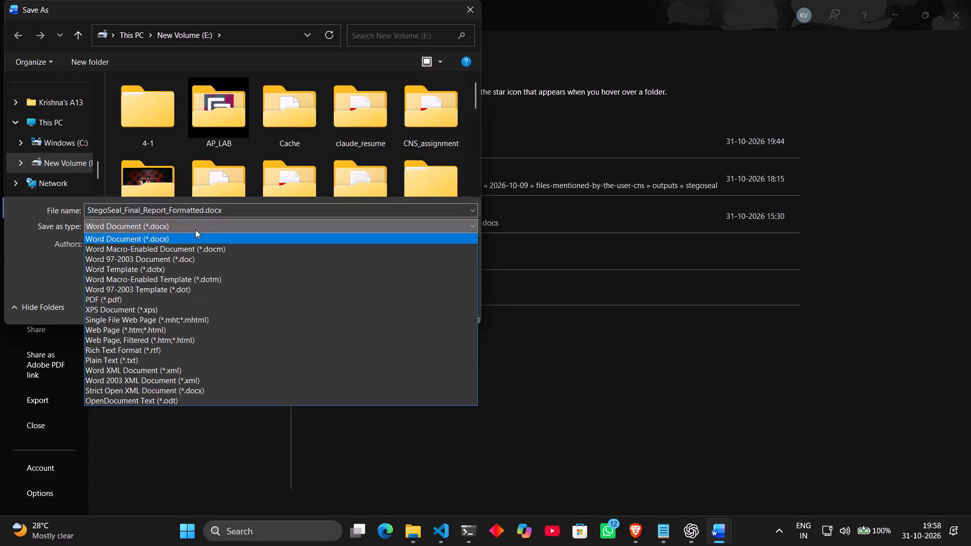
pyautogui.click(122, 298)
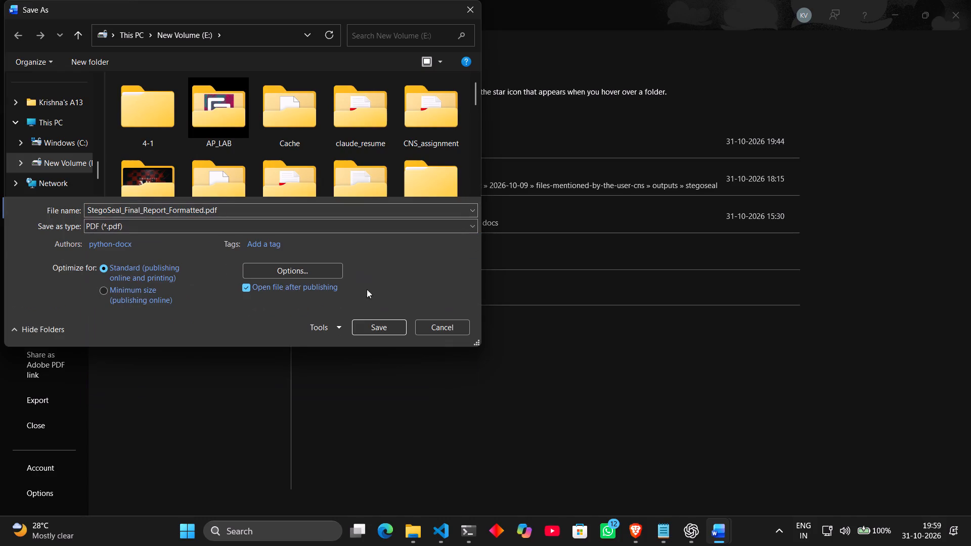
pyautogui.click(369, 328)
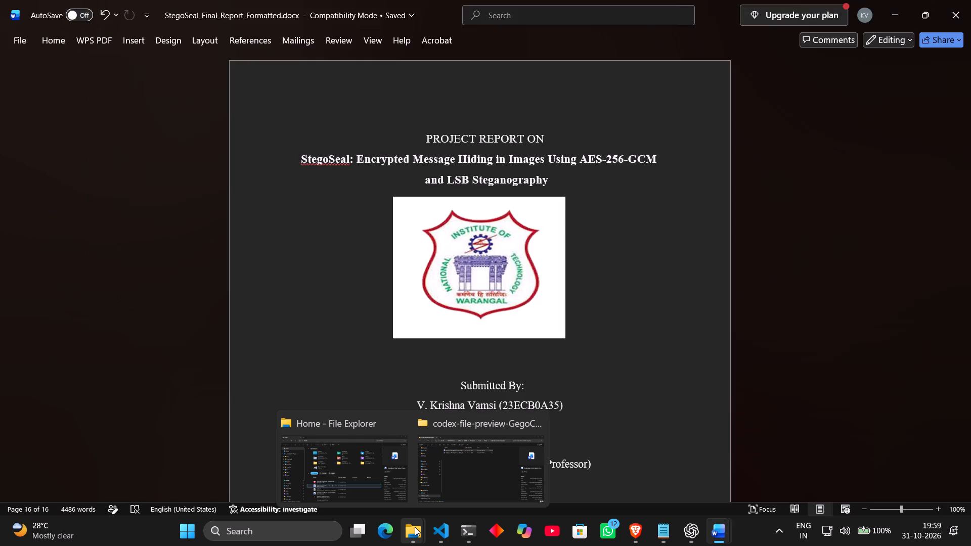
# In Microsoft Edge, review the exported PDF's layout from the cover page through the section 7 test and results tables.
pyautogui.scroll(-1, 480, 339)
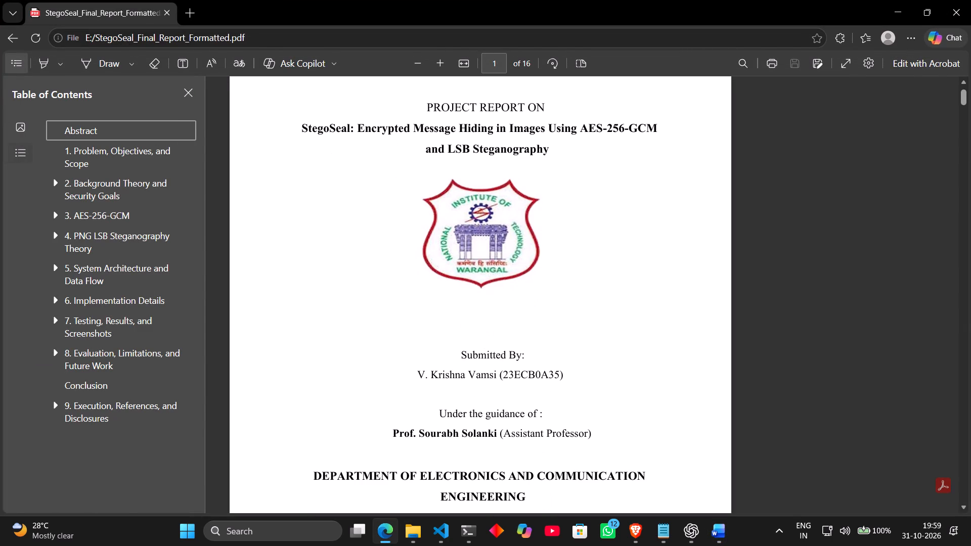
pyautogui.scroll(-1, 461, 370)
pyautogui.scroll(1, 461, 370)
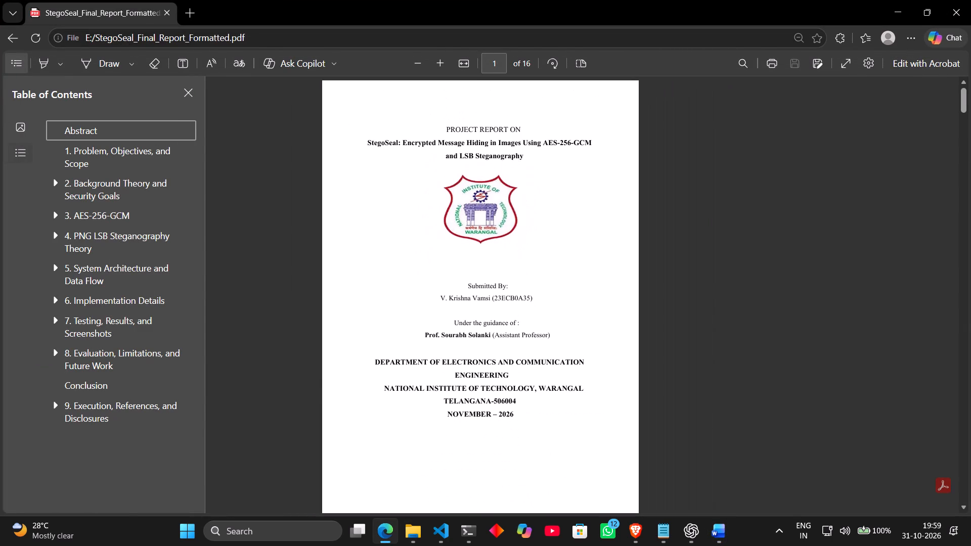
pyautogui.scroll(-7, 461, 370)
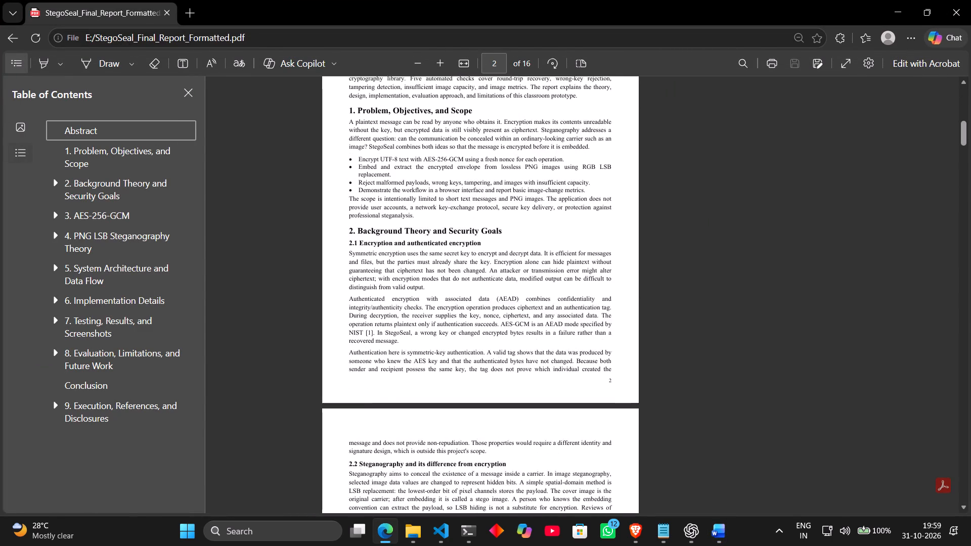
pyautogui.scroll(-3, 461, 370)
pyautogui.scroll(1, 461, 370)
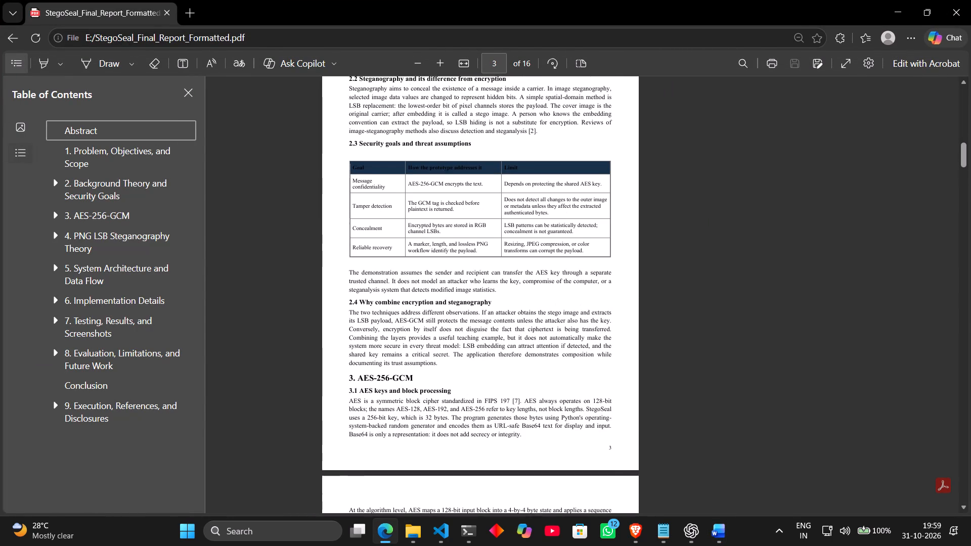
pyautogui.scroll(-7, 461, 370)
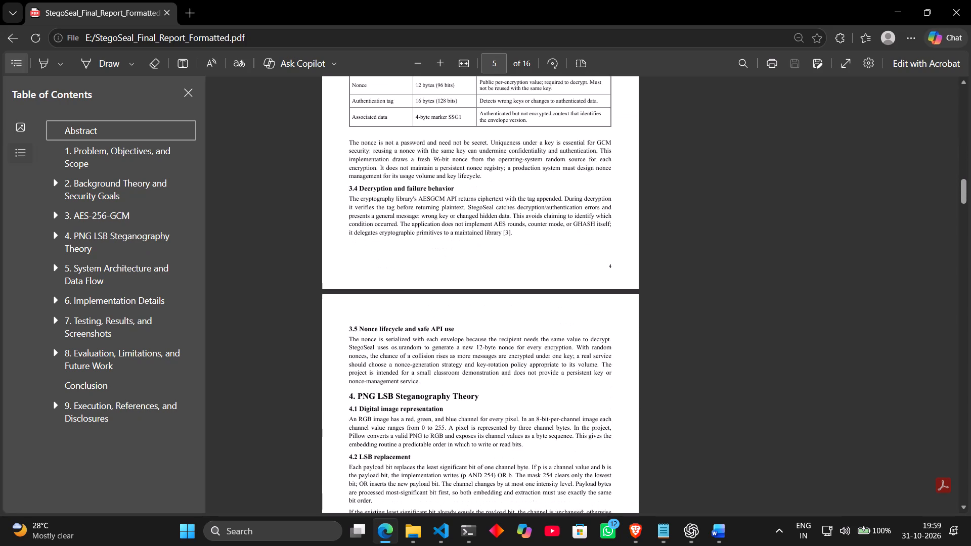
pyautogui.scroll(-8, 461, 370)
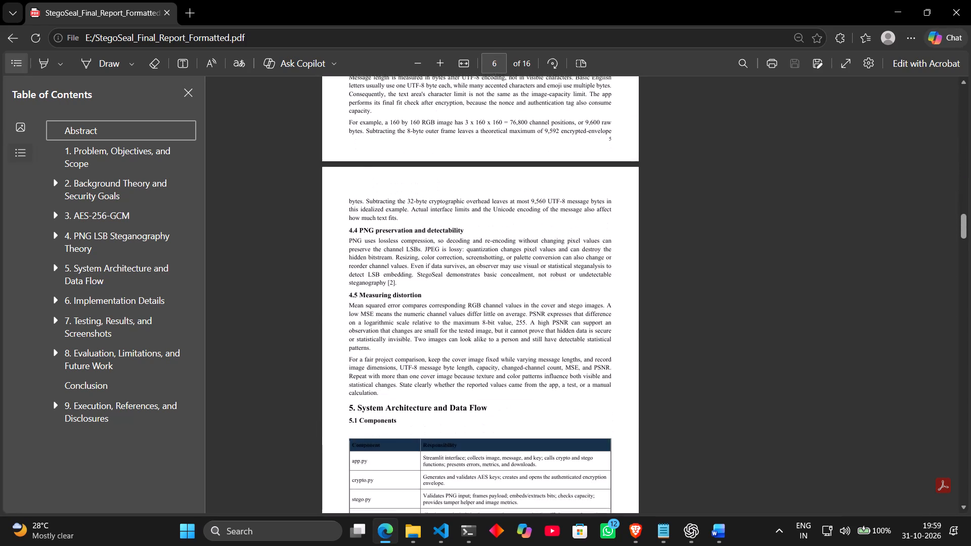
pyautogui.scroll(-8, 461, 370)
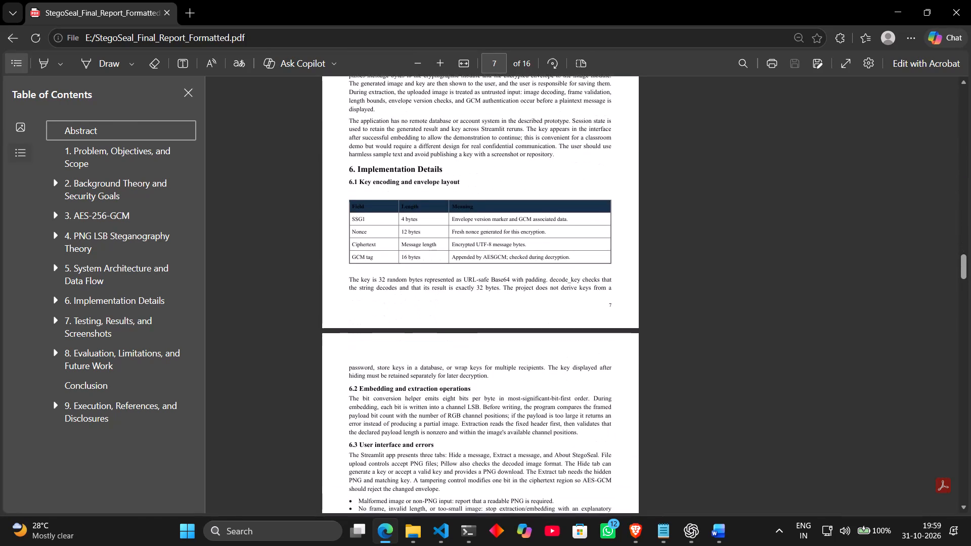
pyautogui.scroll(-7, 461, 370)
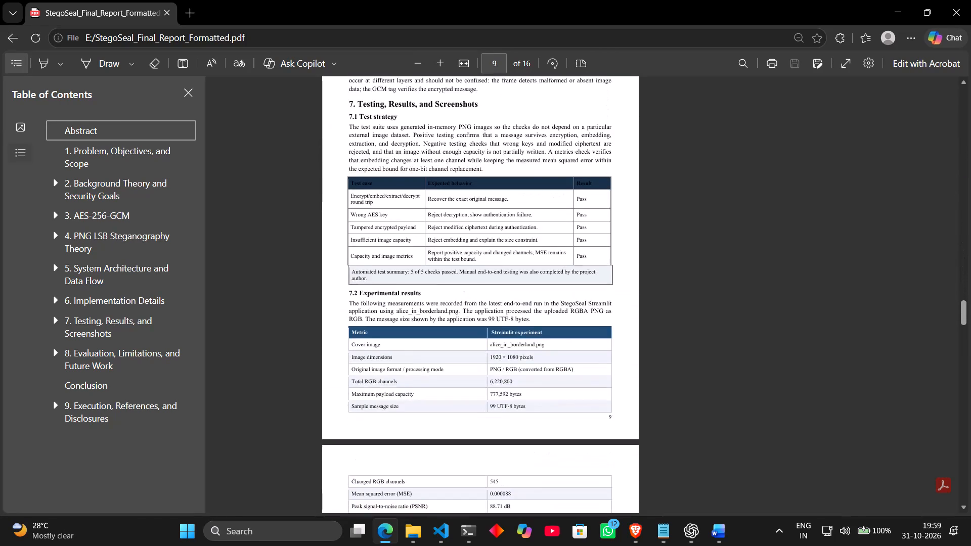
# Examine the section 7.3 figures and captions in the exported PDF for sizing, spacing and page placement, through Figure 8.
pyautogui.scroll(-4, 461, 370)
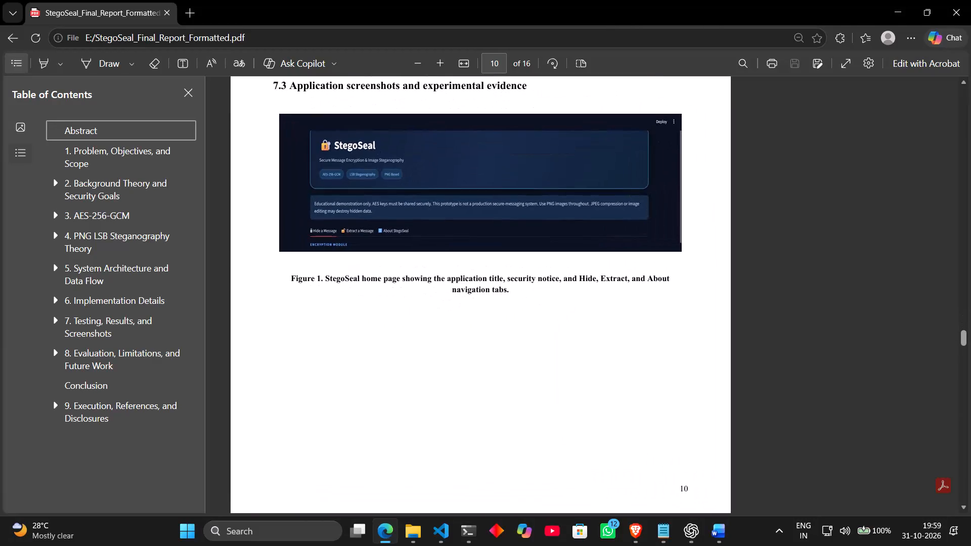
pyautogui.scroll(1, 461, 370)
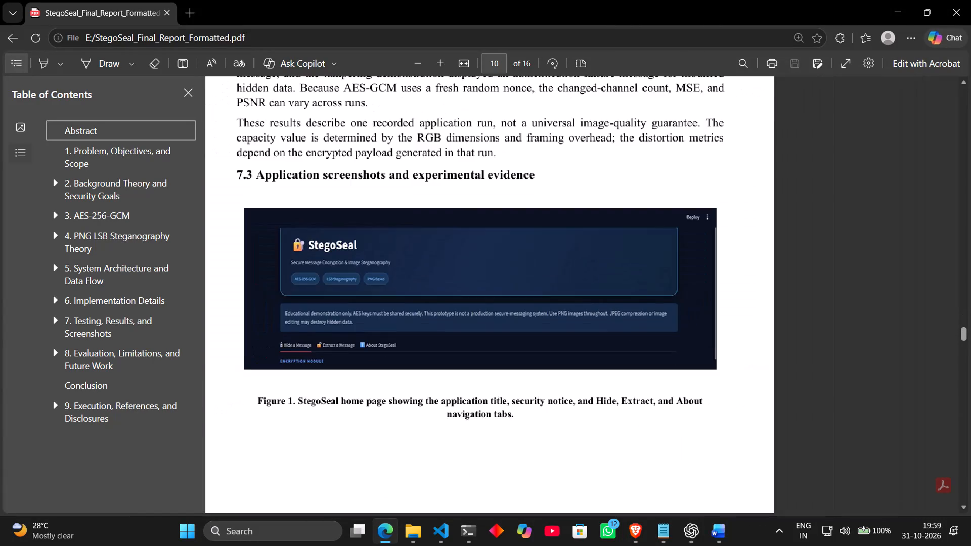
pyautogui.scroll(-6, 461, 370)
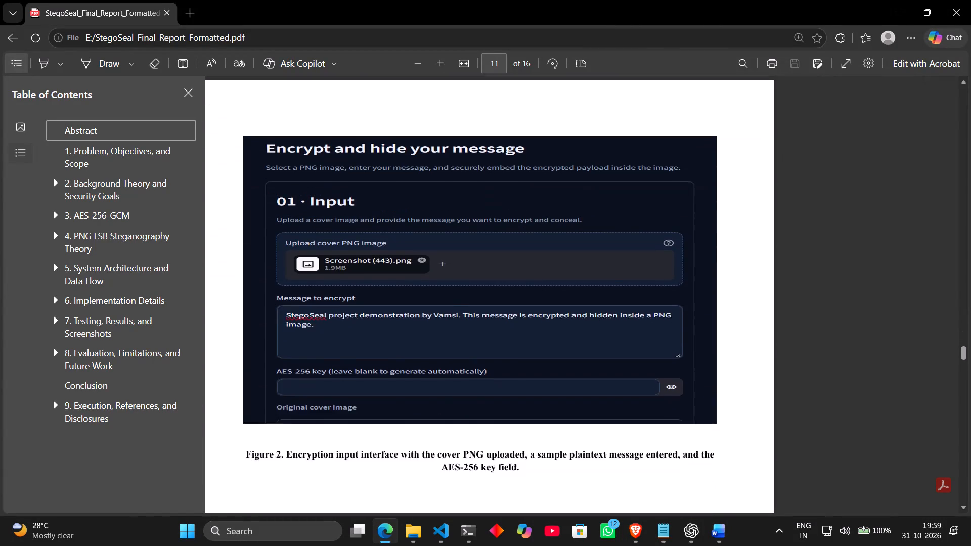
pyautogui.scroll(-4, 461, 370)
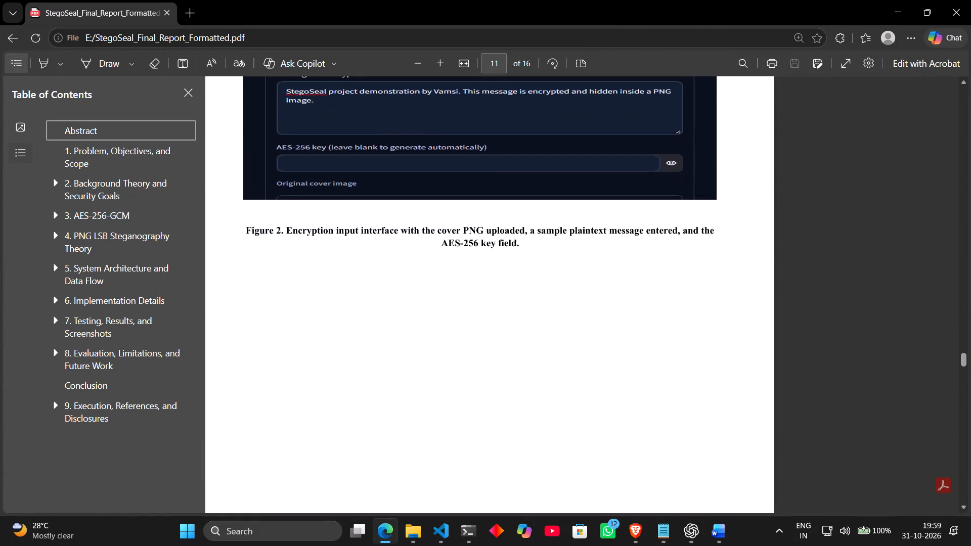
pyautogui.scroll(-6, 461, 370)
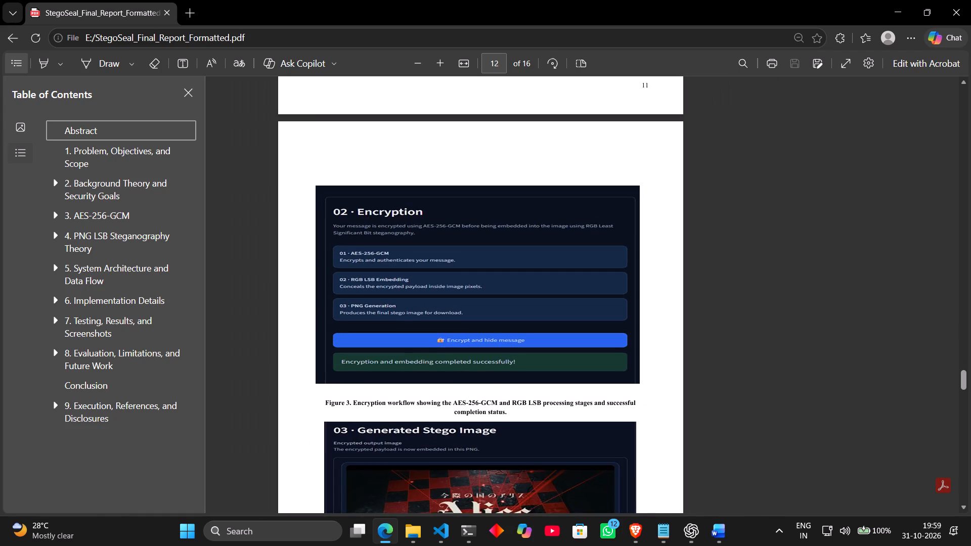
pyautogui.scroll(-6, 461, 370)
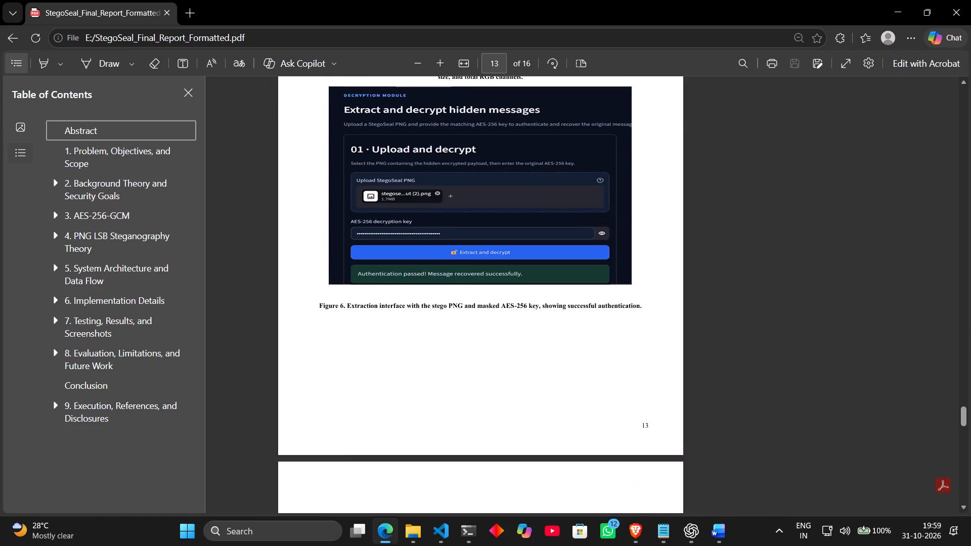
pyautogui.scroll(-6, 461, 370)
pyautogui.scroll(2, 461, 370)
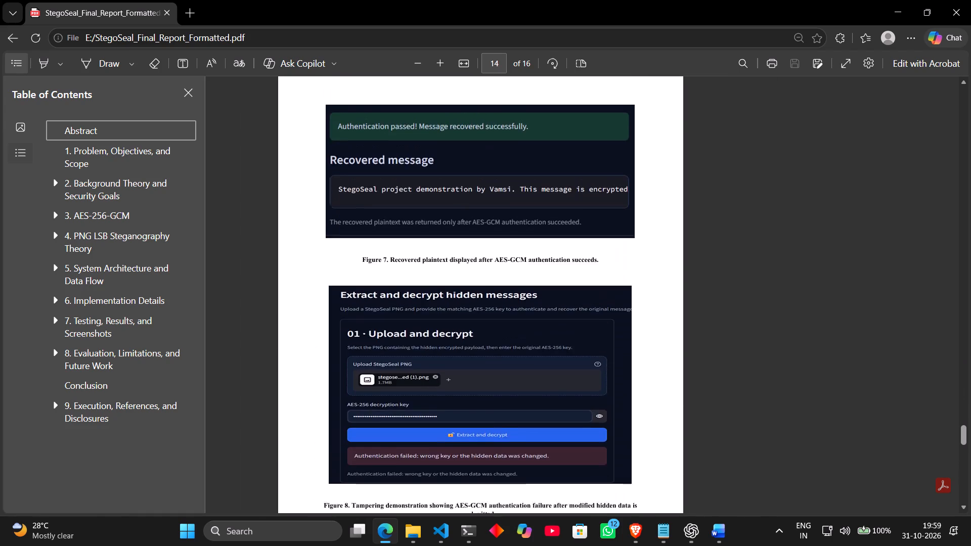
pyautogui.scroll(6, 461, 370)
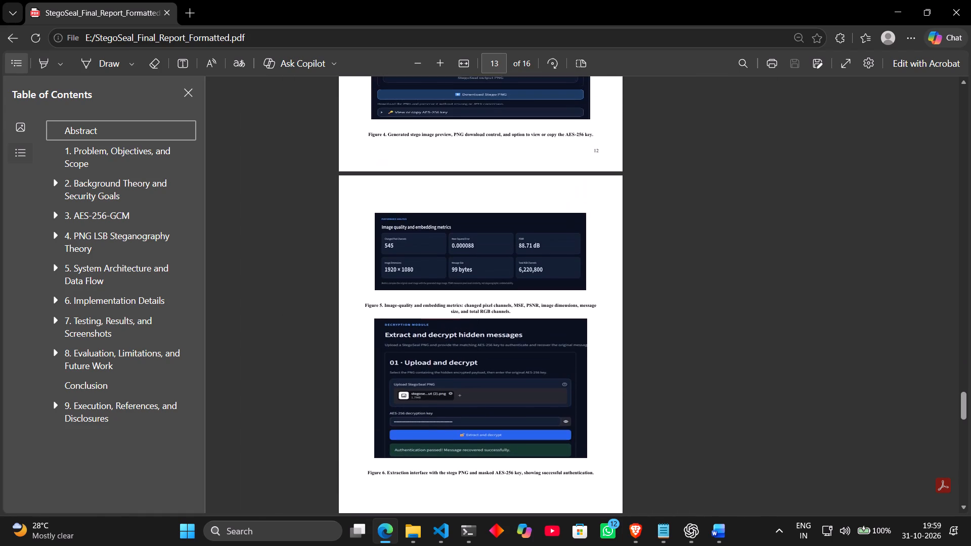
pyautogui.scroll(4, 461, 370)
pyautogui.scroll(-3, 461, 370)
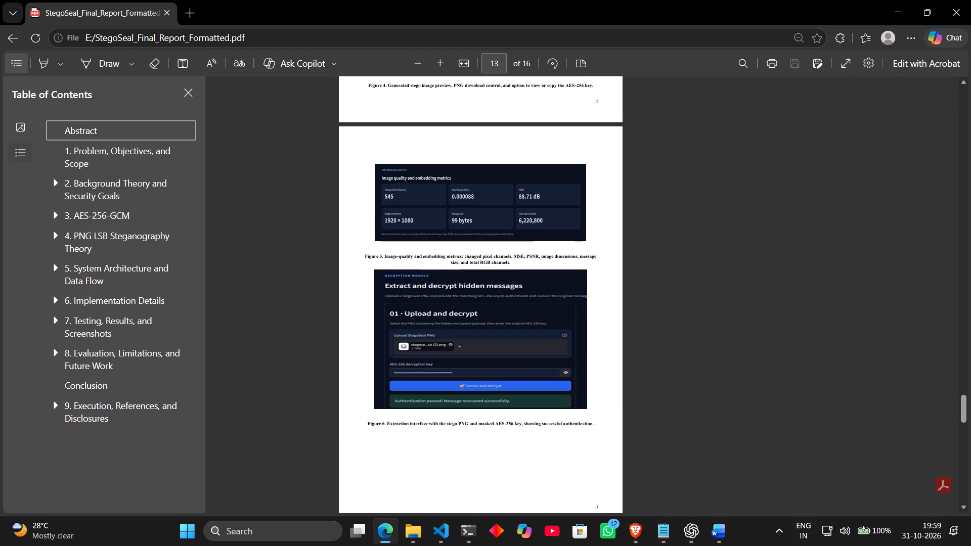
pyautogui.scroll(-6, 461, 370)
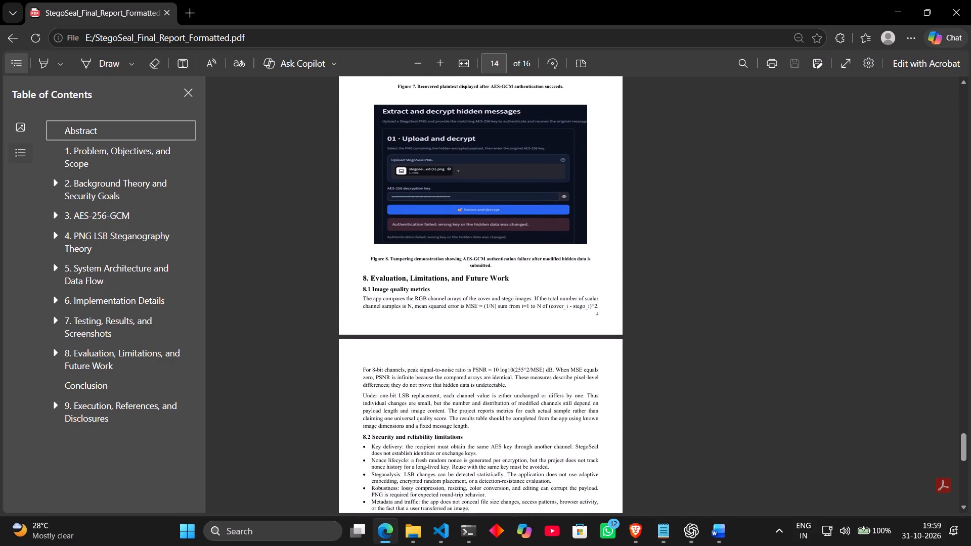
# Examine the rest of the exported PDF, from section 8 to the start of section 9, and recheck earlier pages.
pyautogui.scroll(-6, 461, 370)
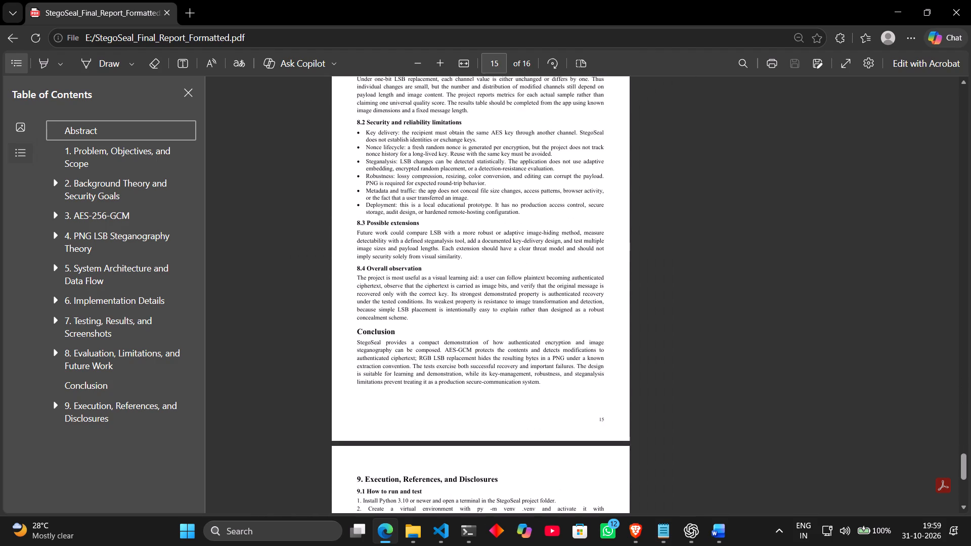
pyautogui.scroll(-7, 461, 370)
pyautogui.scroll(20, 461, 370)
pyautogui.scroll(2, 461, 370)
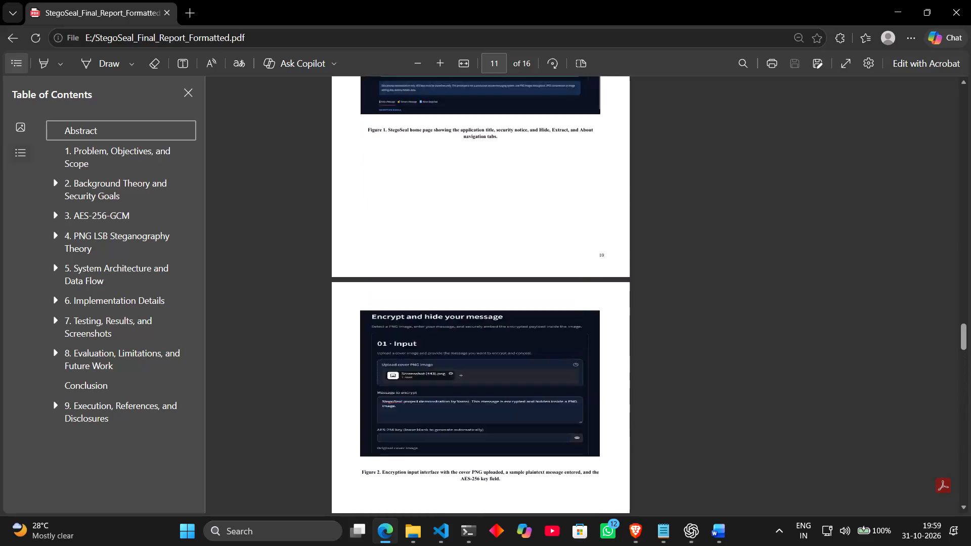
pyautogui.scroll(20, 461, 370)
pyautogui.scroll(1, 461, 370)
pyautogui.scroll(-20, 461, 370)
pyautogui.scroll(-1, 461, 370)
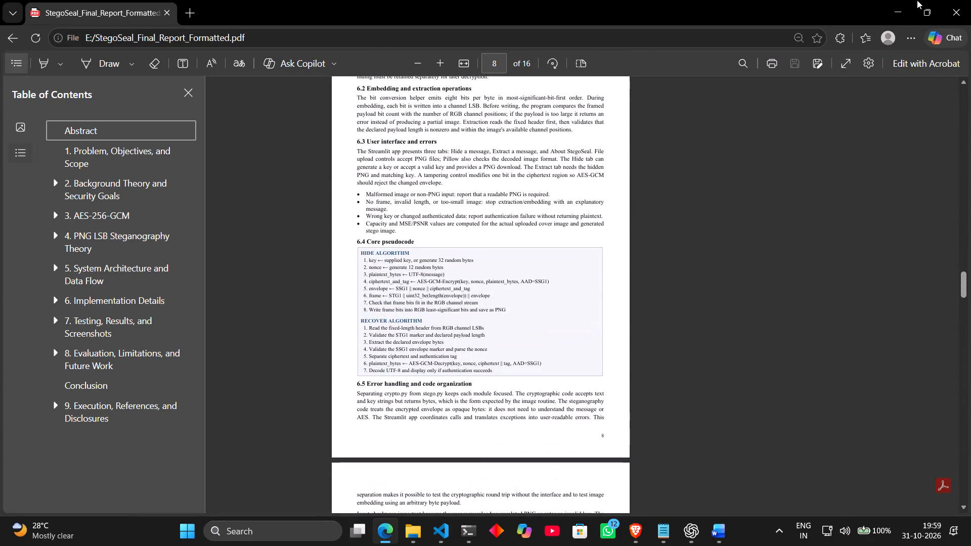
pyautogui.click(946, 7)
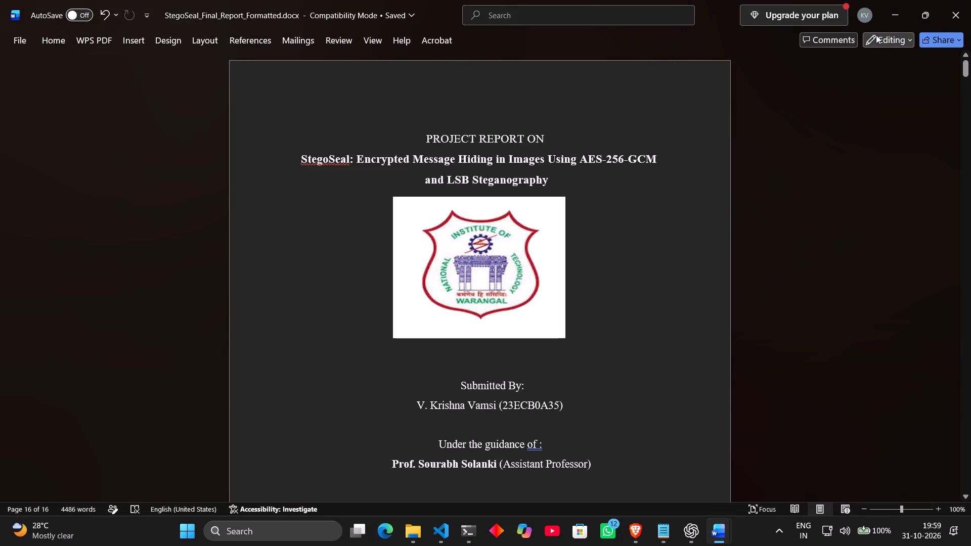